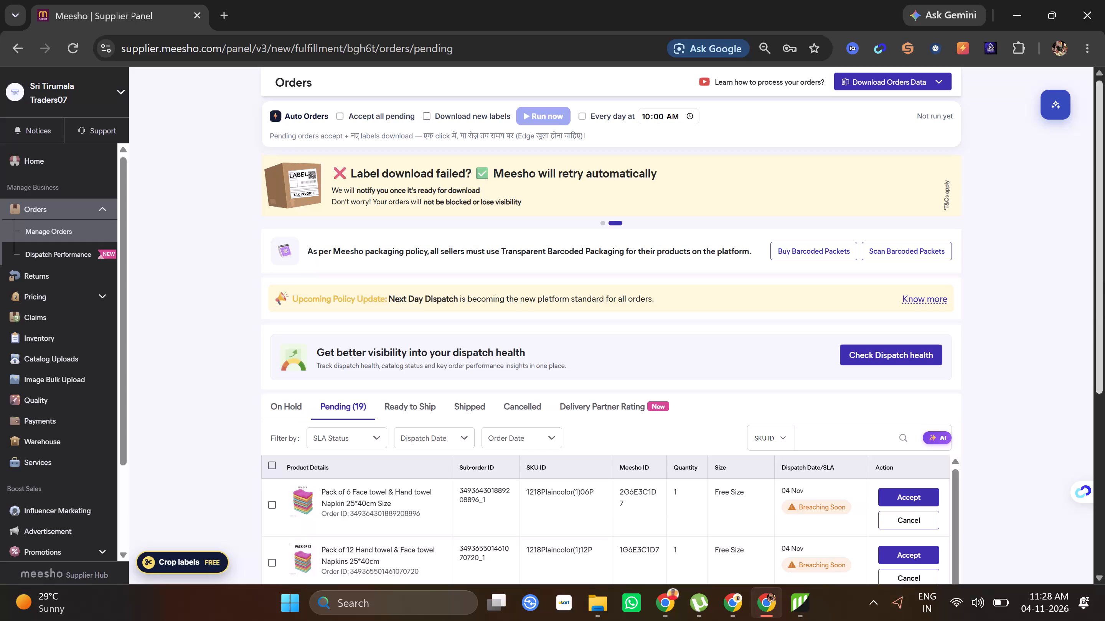
Switch to File Explorer, refresh the Downloads folder, and view the label PDF PackPilot_MEESHO_3x5_2026-11-03 (2), closing it again.
left_click(584, 605)
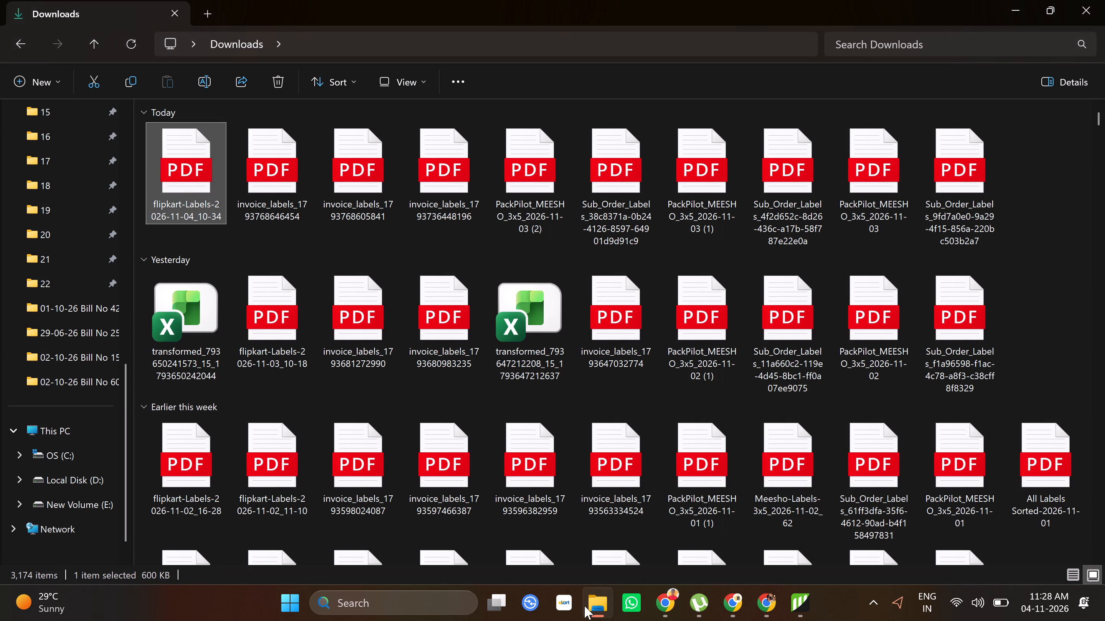
left_click(128, 41)
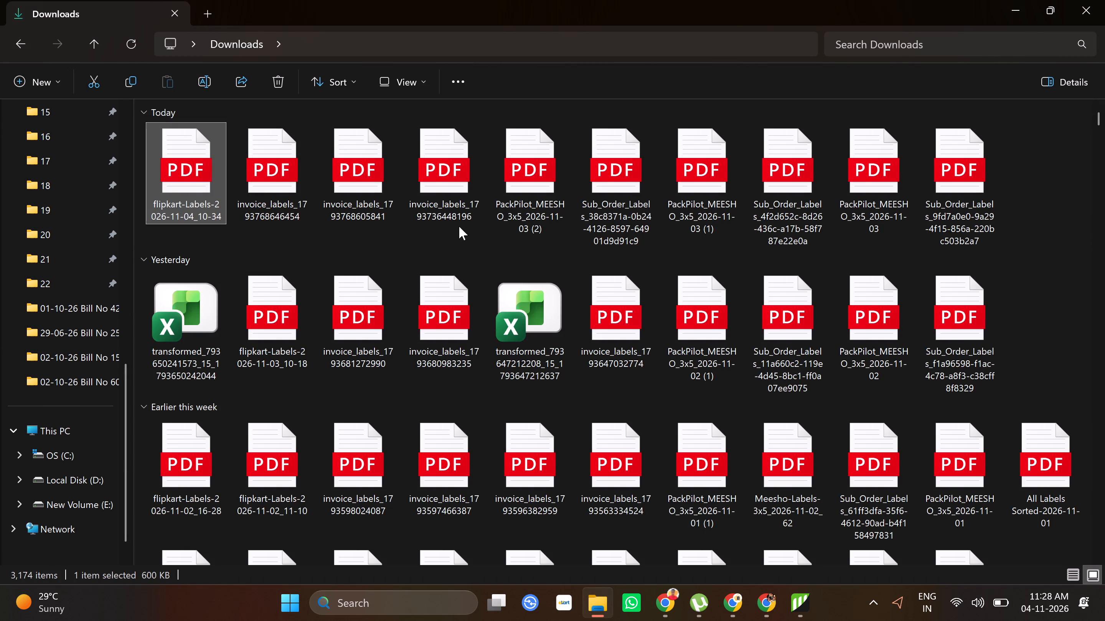
double_click(553, 192)
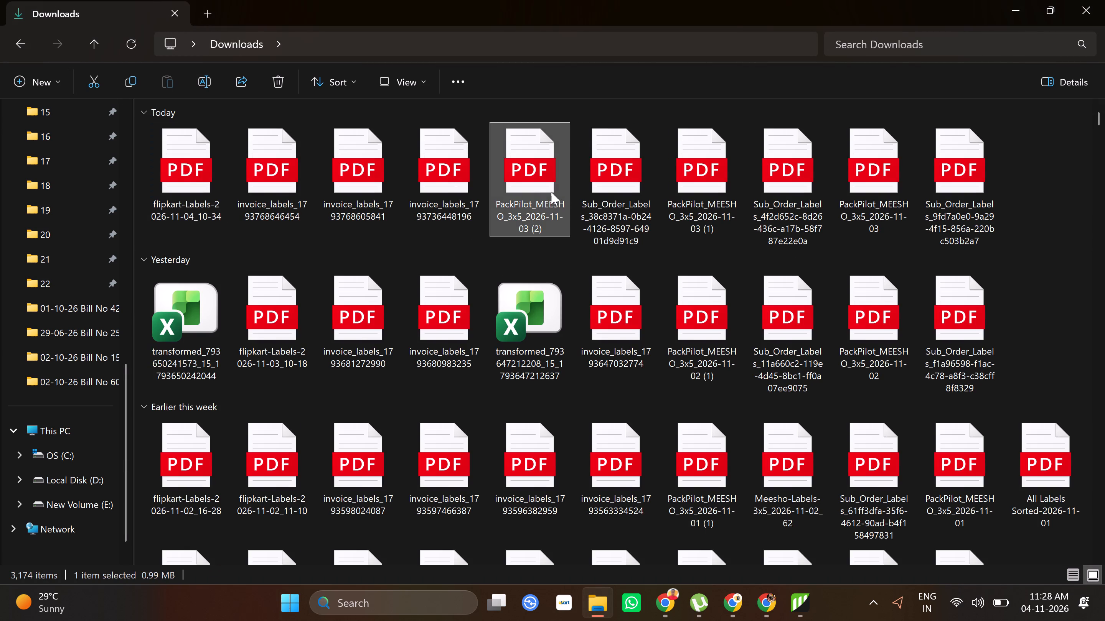
left_click(1091, 7)
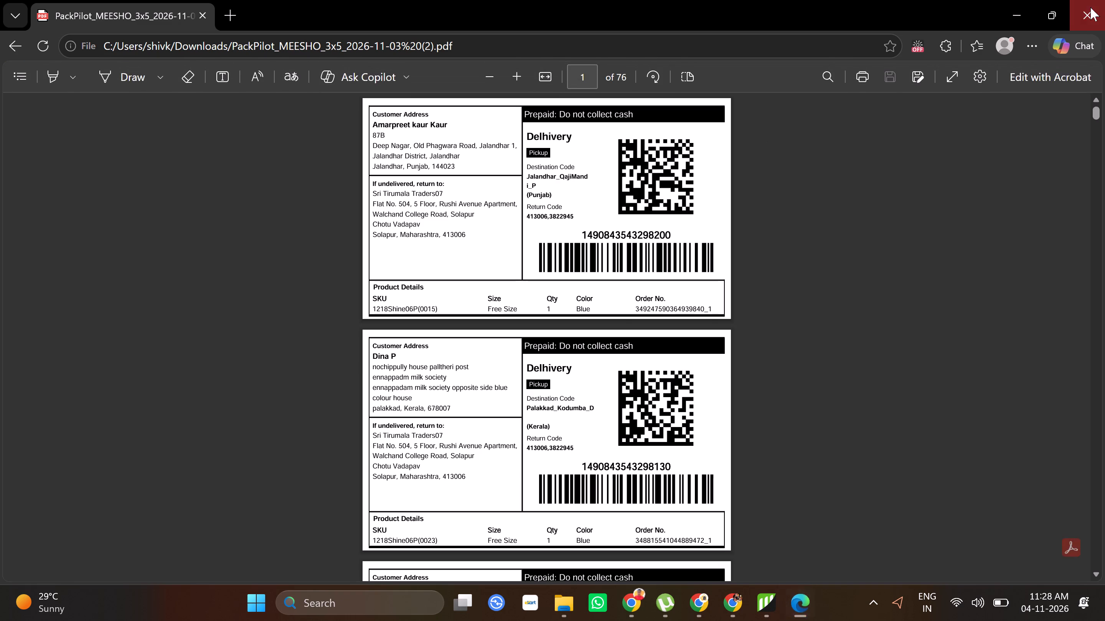
Open the label PDF PackPilot_MEESHO_3x5_2026-11-03 (1) from Downloads and search it for 0056.
double_click(677, 191)
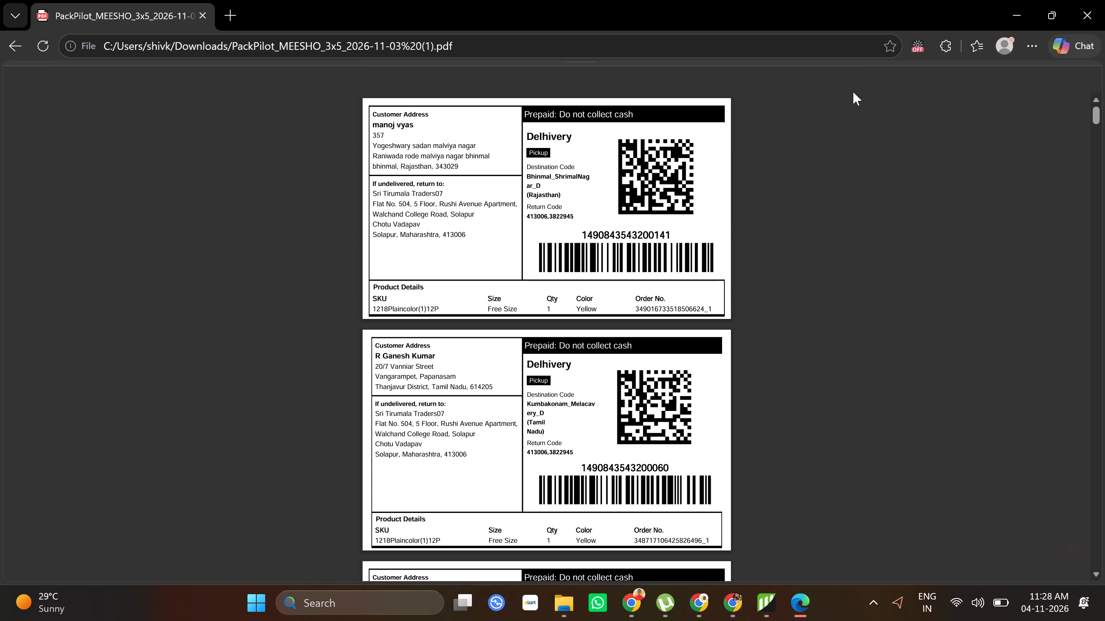
left_click(826, 77)
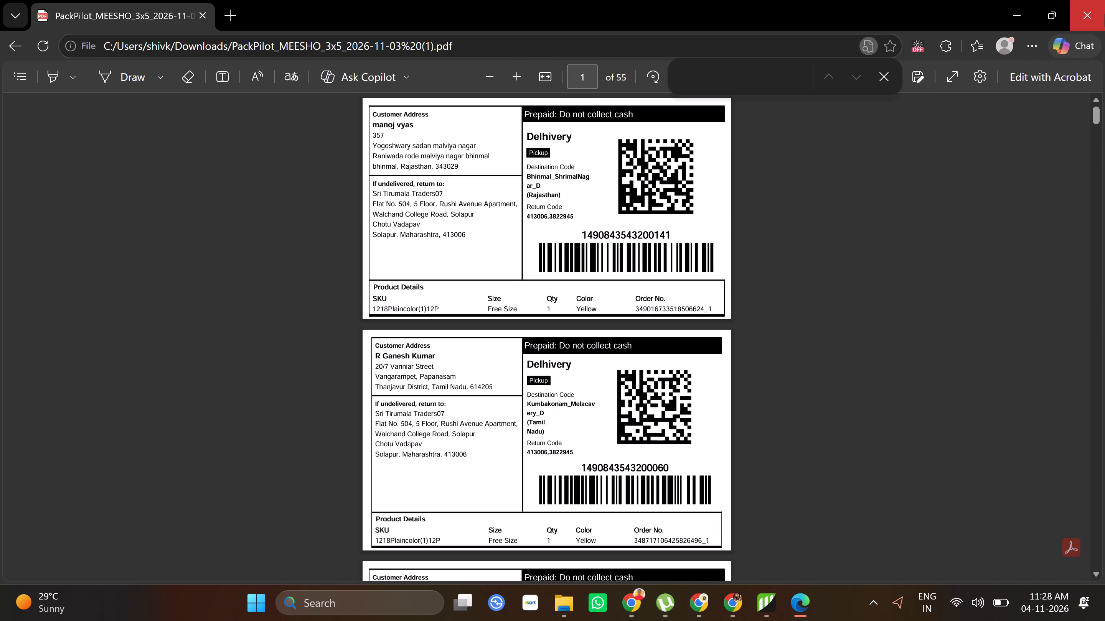
type("0056")
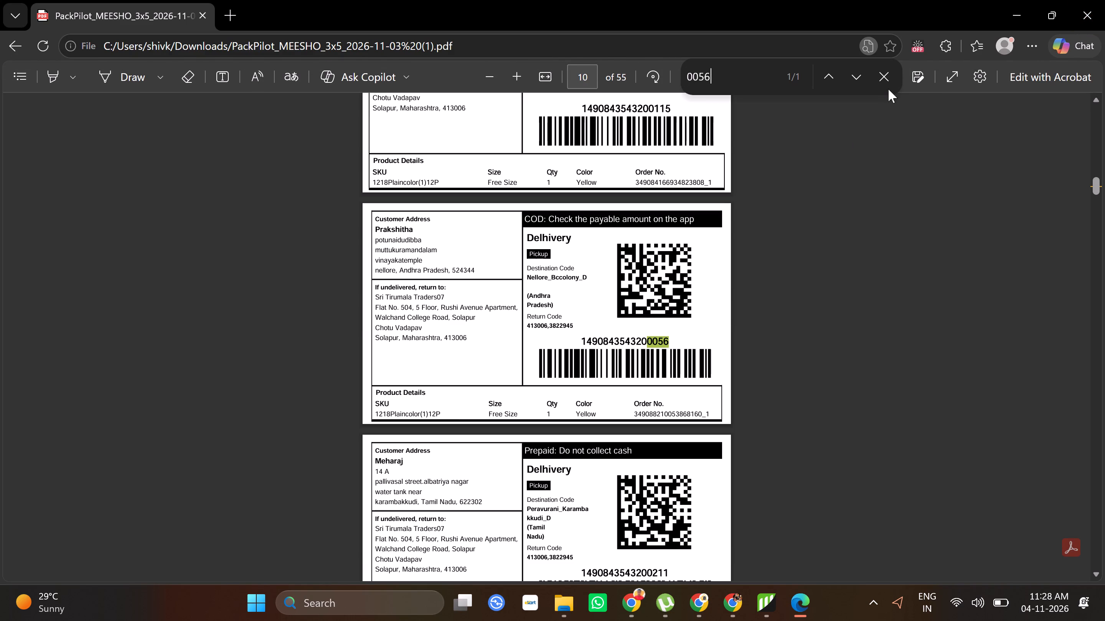
left_click(881, 71)
Print only page 10 of the PDF, the shipping label whose barcode number ends in 0056.
left_click(864, 87)
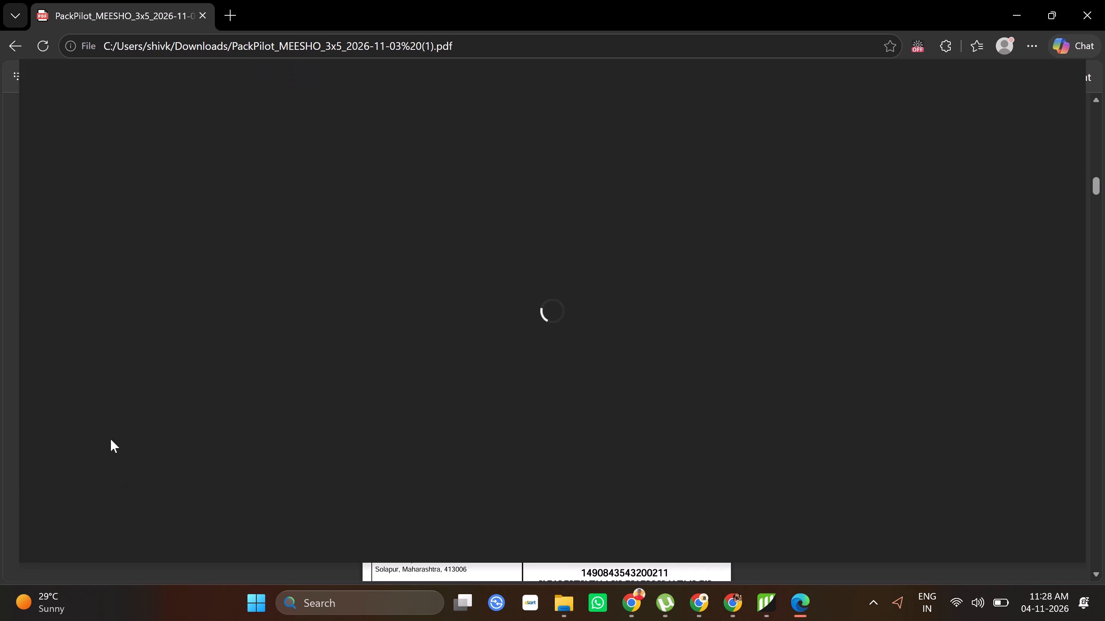
scroll(106, 458, "down", 4)
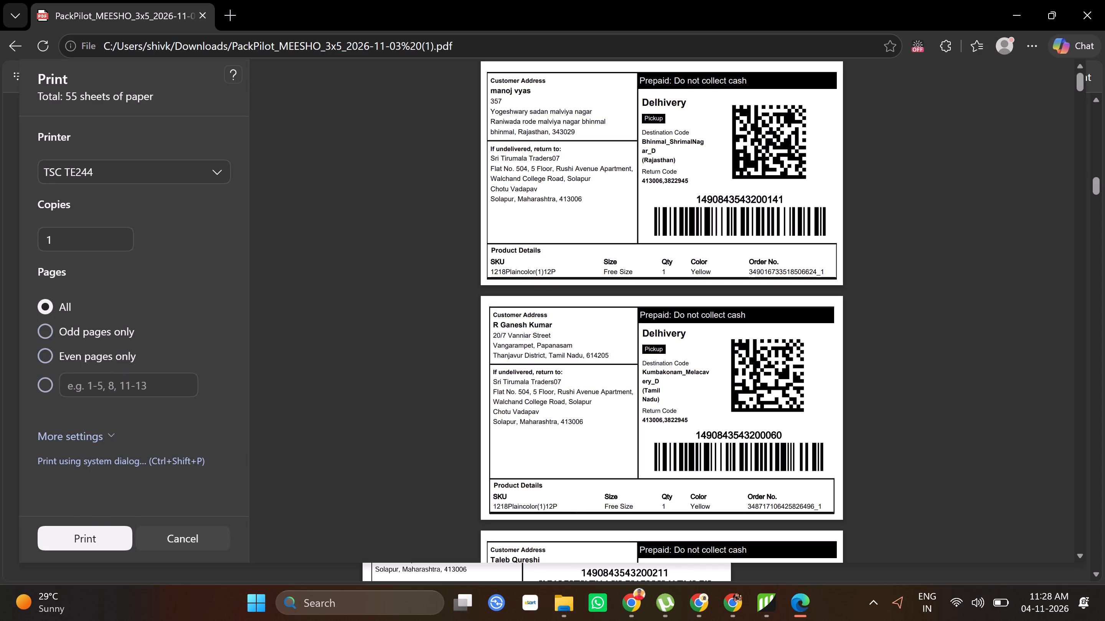
left_click(115, 375)
type("10")
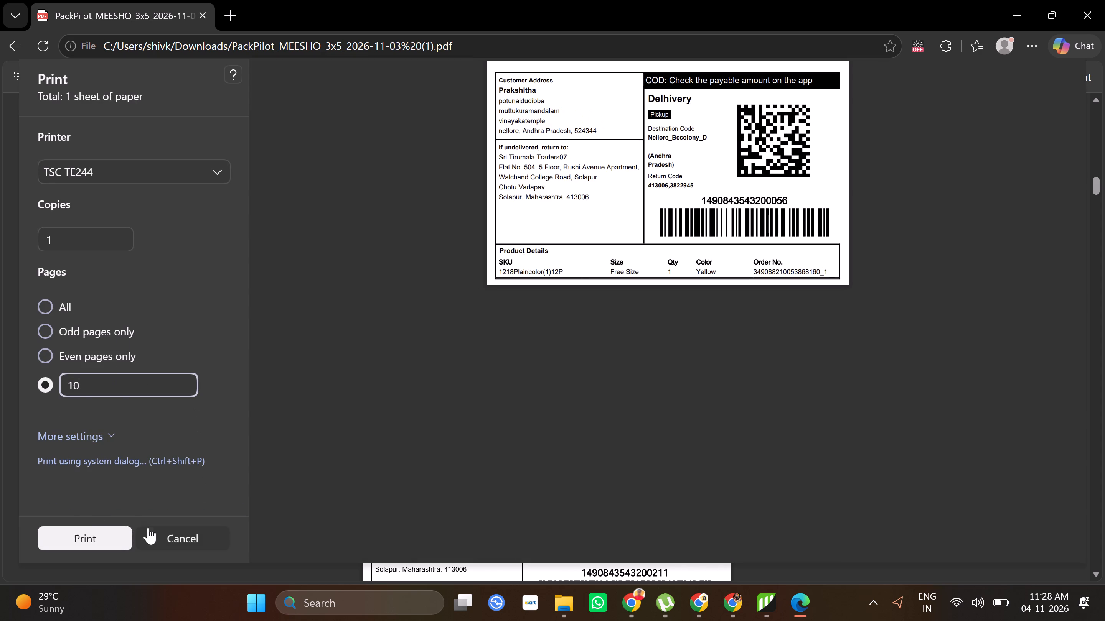
left_click(111, 531)
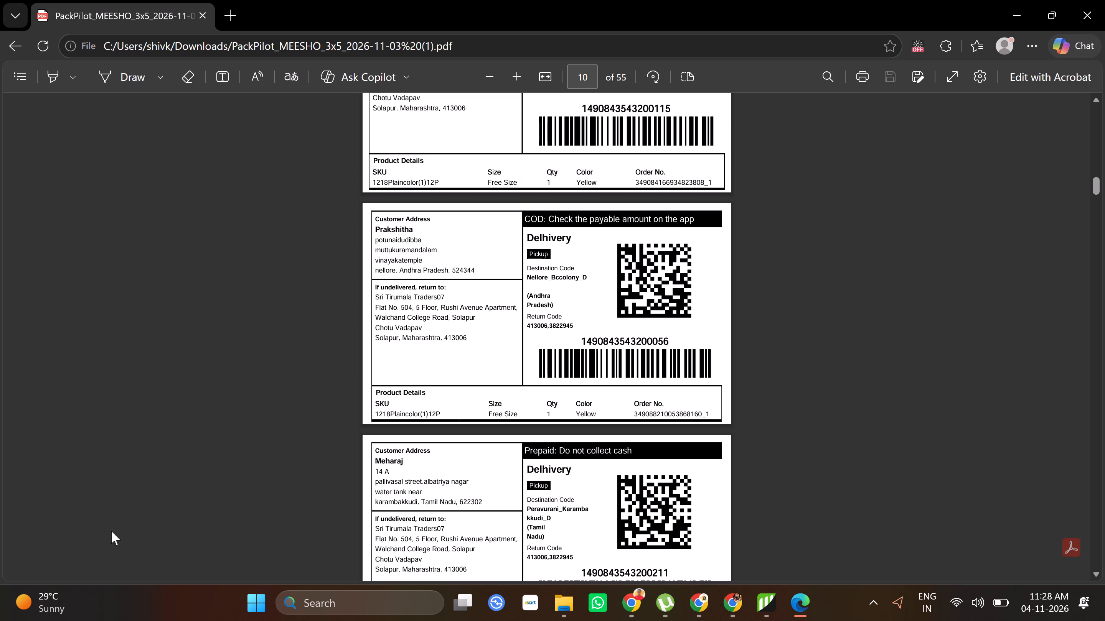
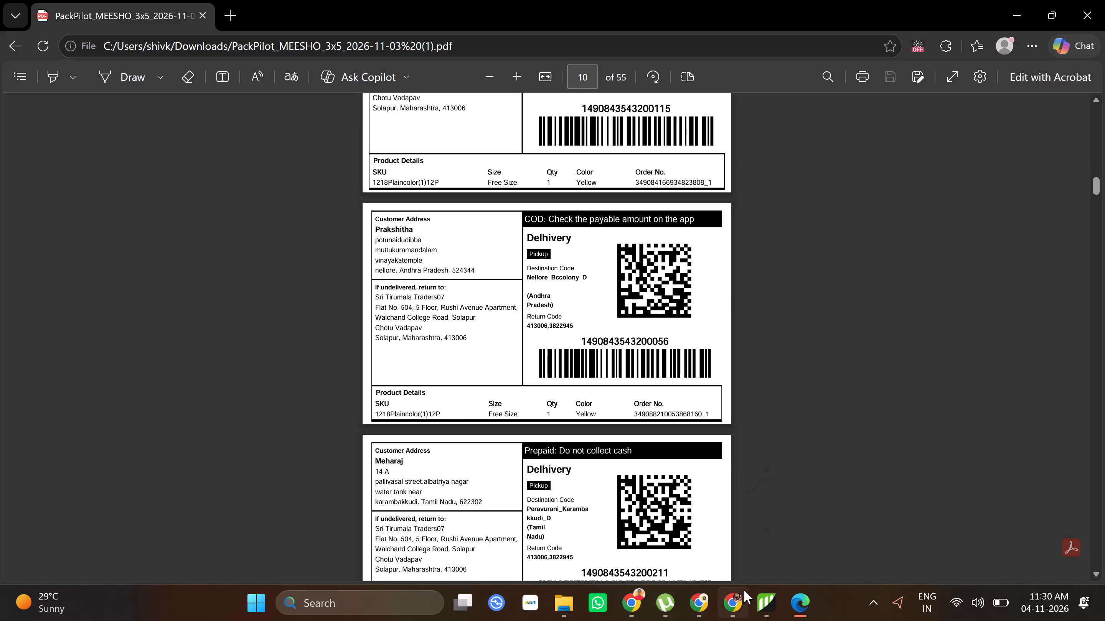
Switch to the Meesho Supplier Panel in Chrome and open the Barcoded Packet Scan page for scanning barcoded packets.
left_click(727, 608)
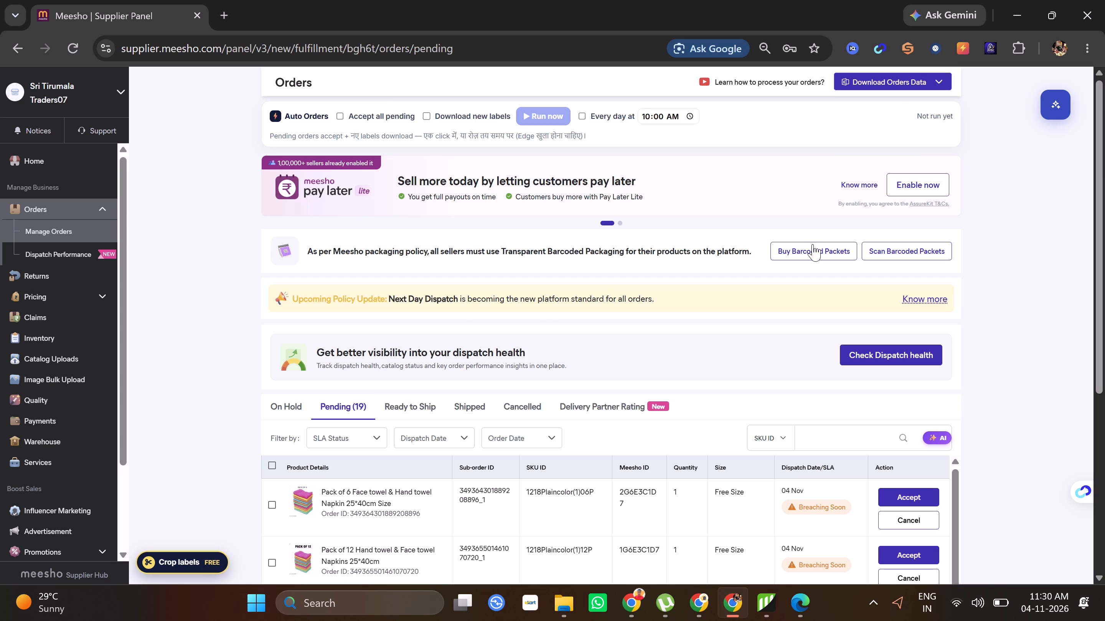
left_click(906, 251)
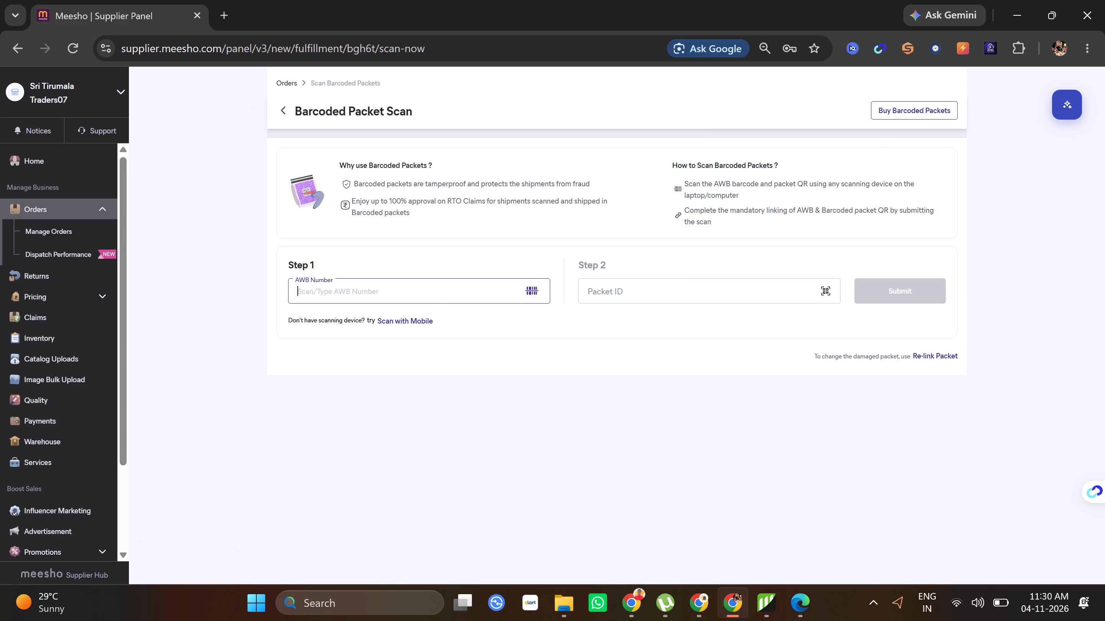
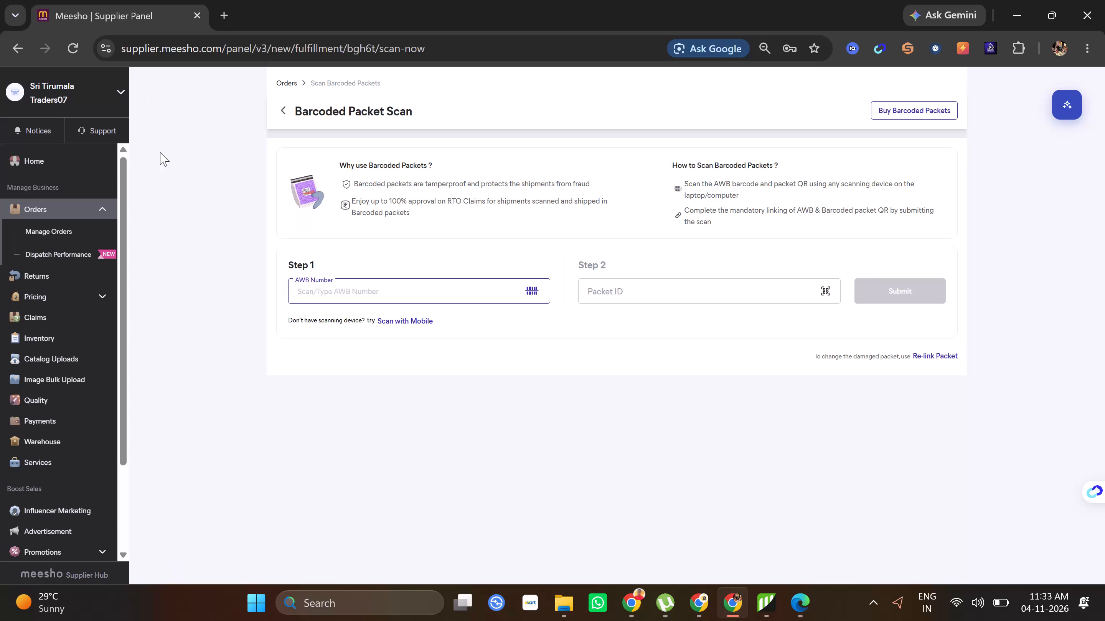
Reload the Barcoded Packet Scan page so that its empty AWB Number field is ready for scanning.
left_click(71, 53)
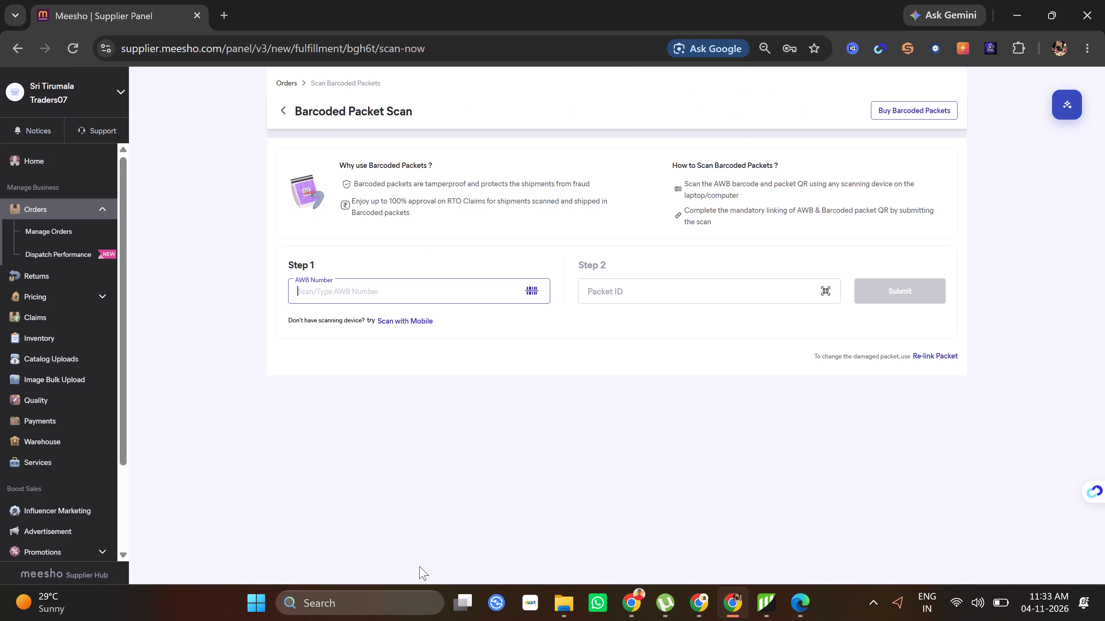
left_click(414, 483)
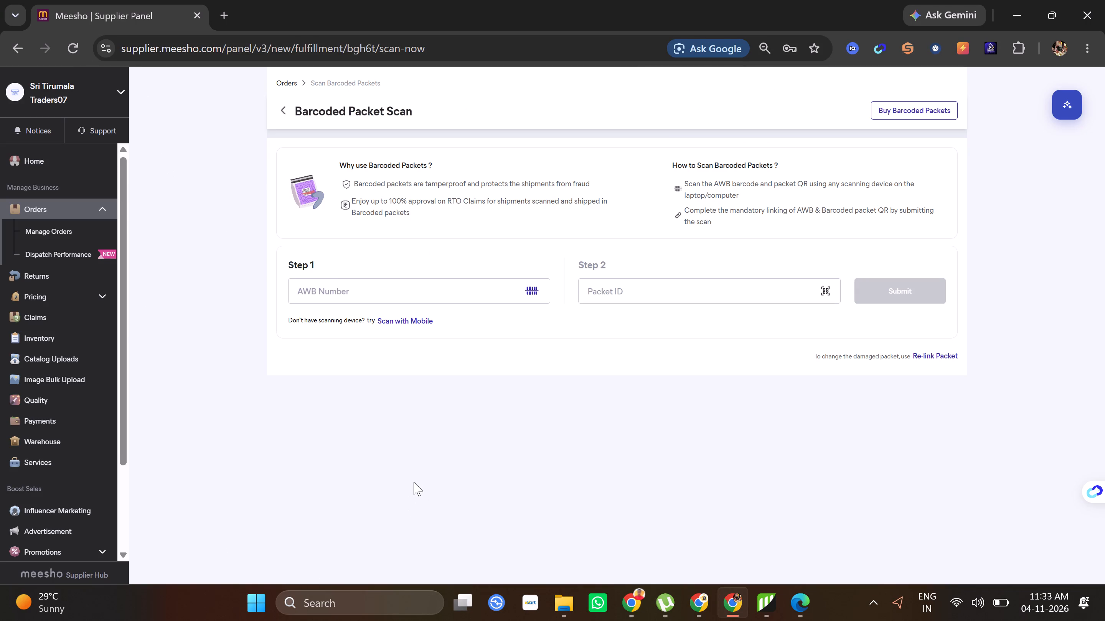
left_click(72, 51)
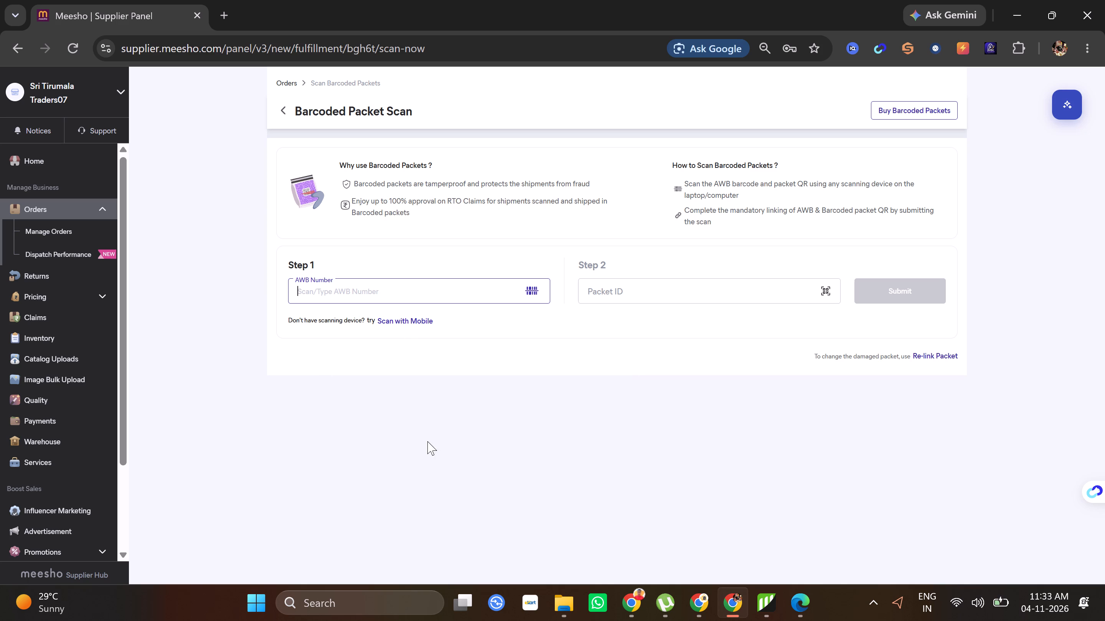
Switch to the Flipkart Seller Hub window and refresh its Forward Orders list of orders awaiting dispatch.
left_click(698, 607)
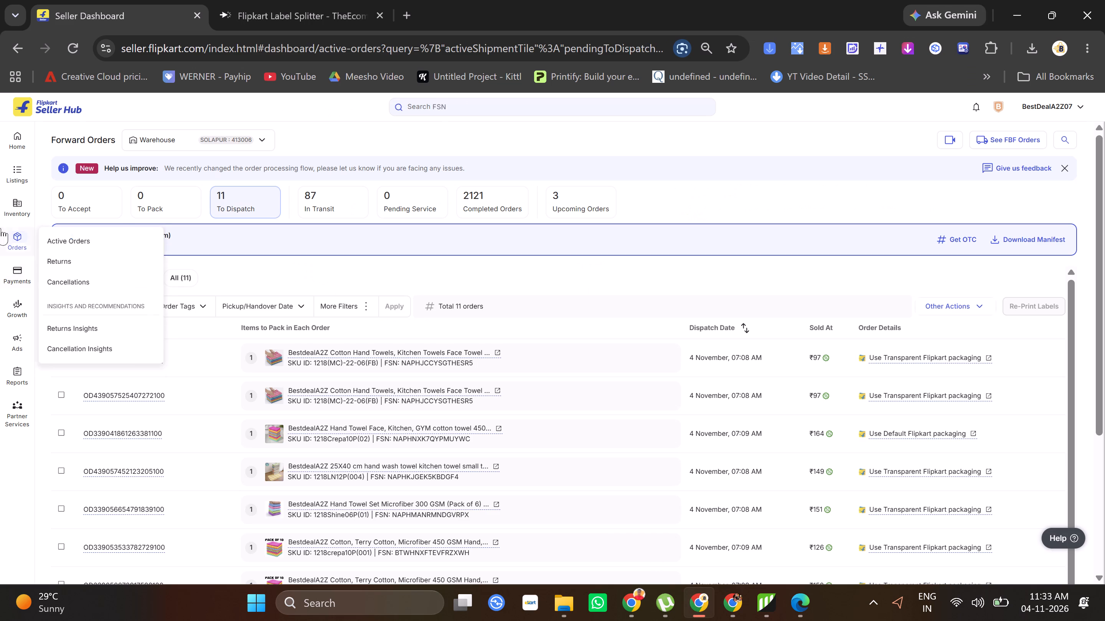
left_click(62, 50)
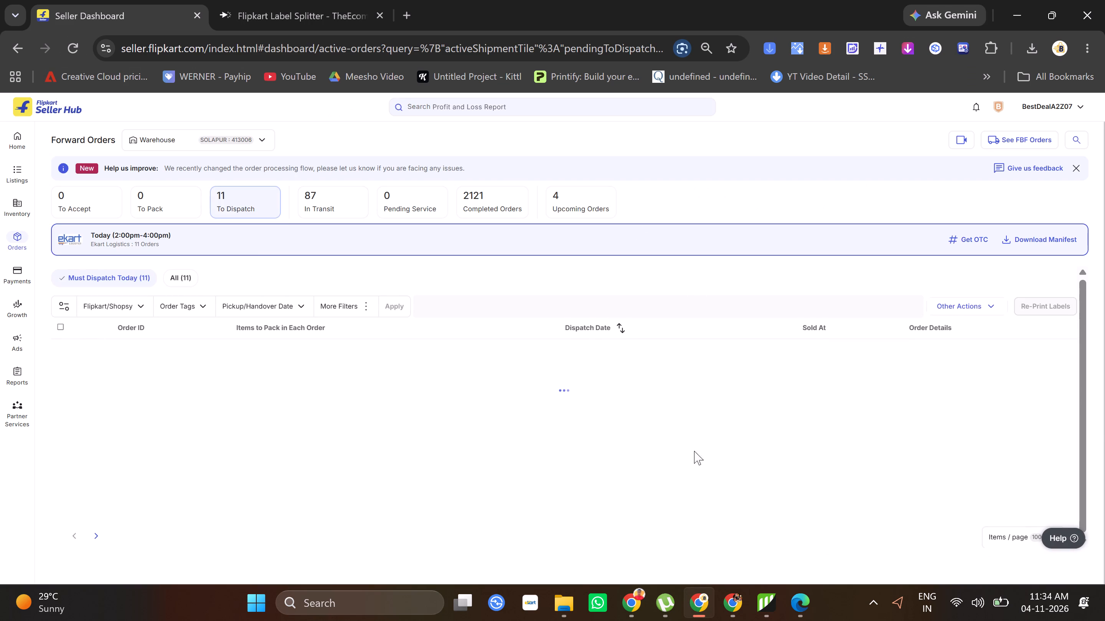
Return to the Meesho Supplier Panel window and reload the Barcoded Packet Scan page.
left_click(732, 595)
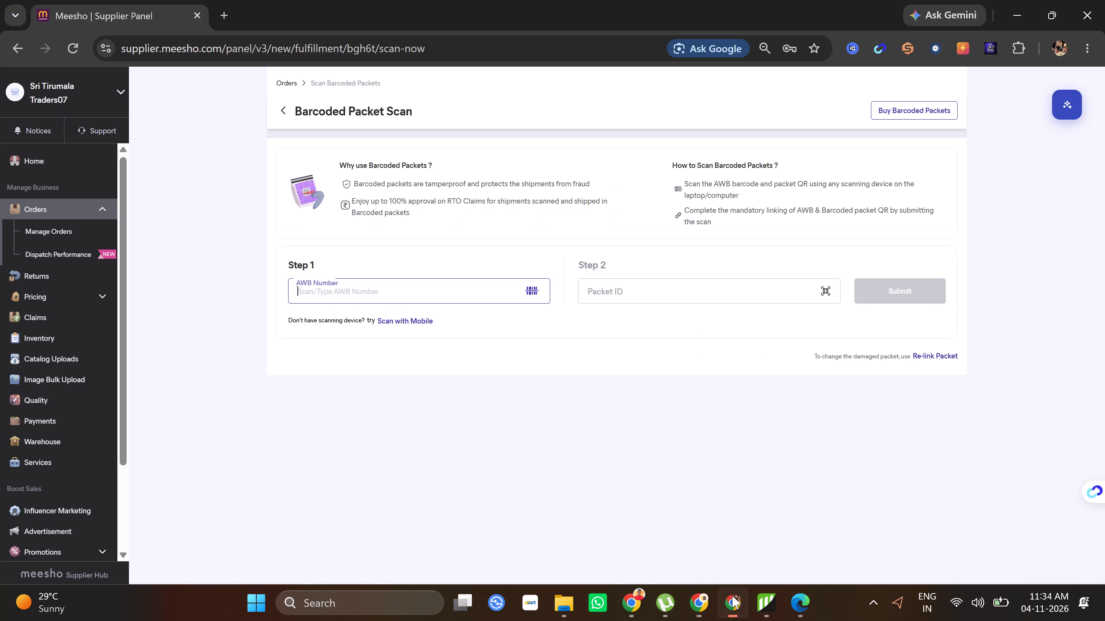
left_click(72, 53)
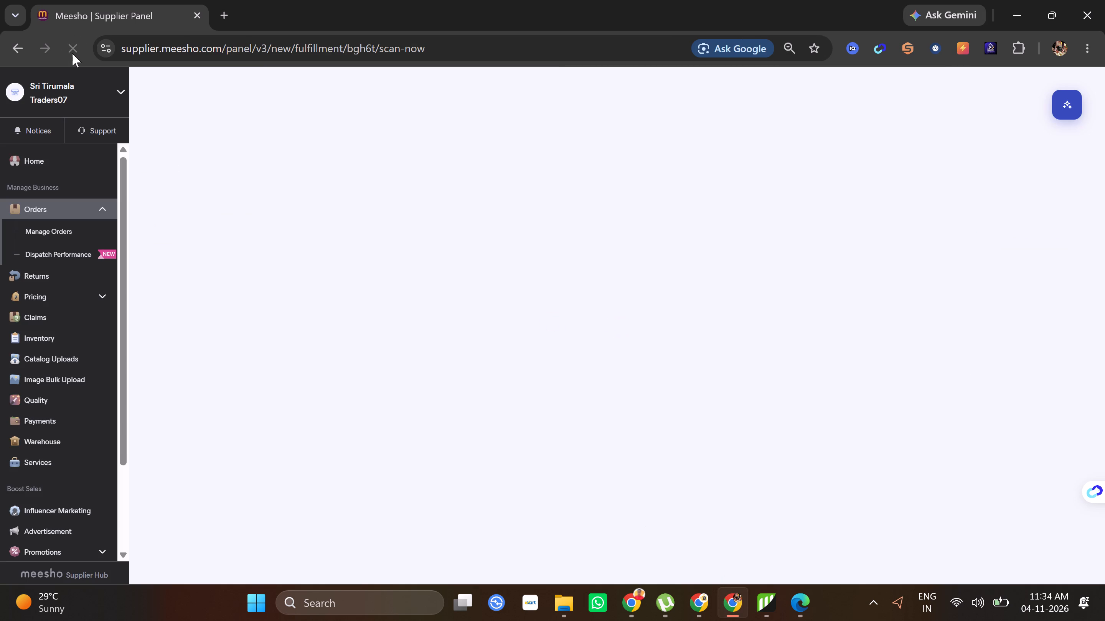
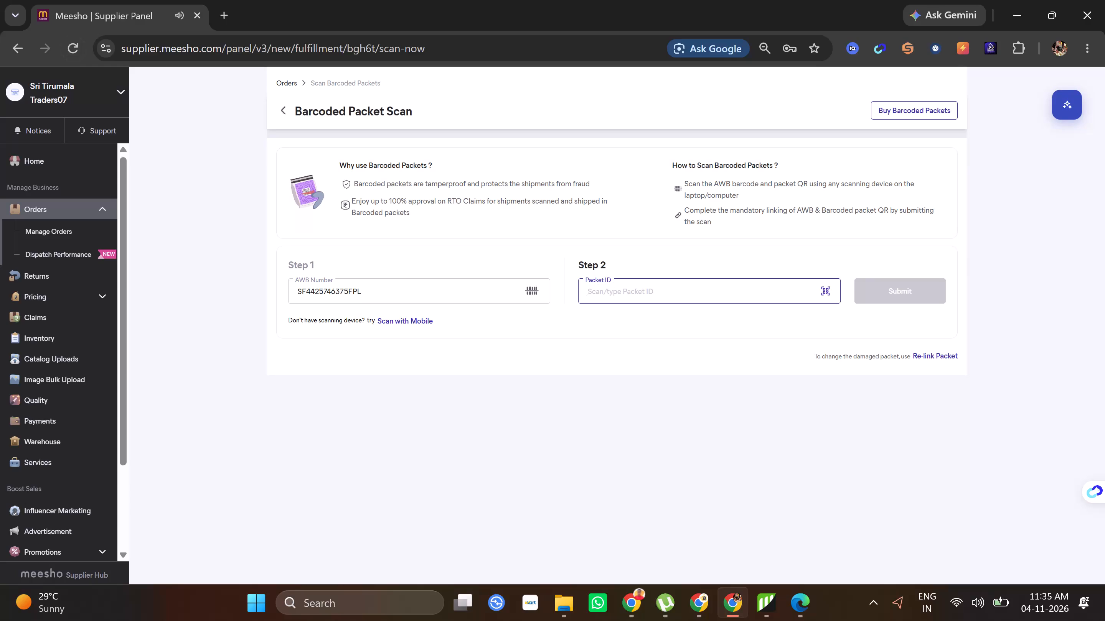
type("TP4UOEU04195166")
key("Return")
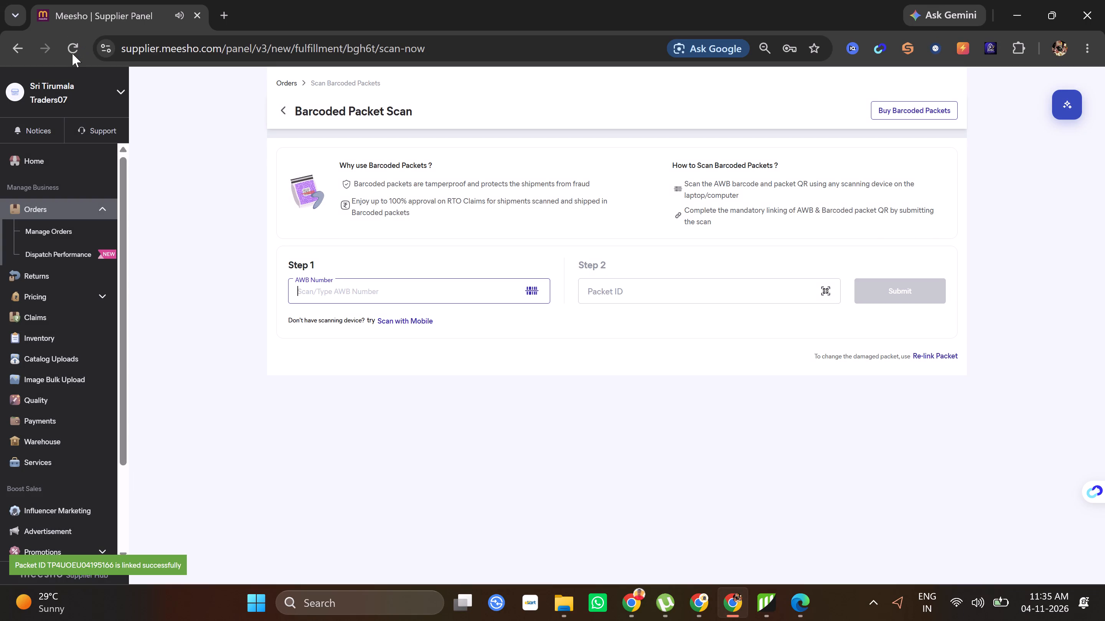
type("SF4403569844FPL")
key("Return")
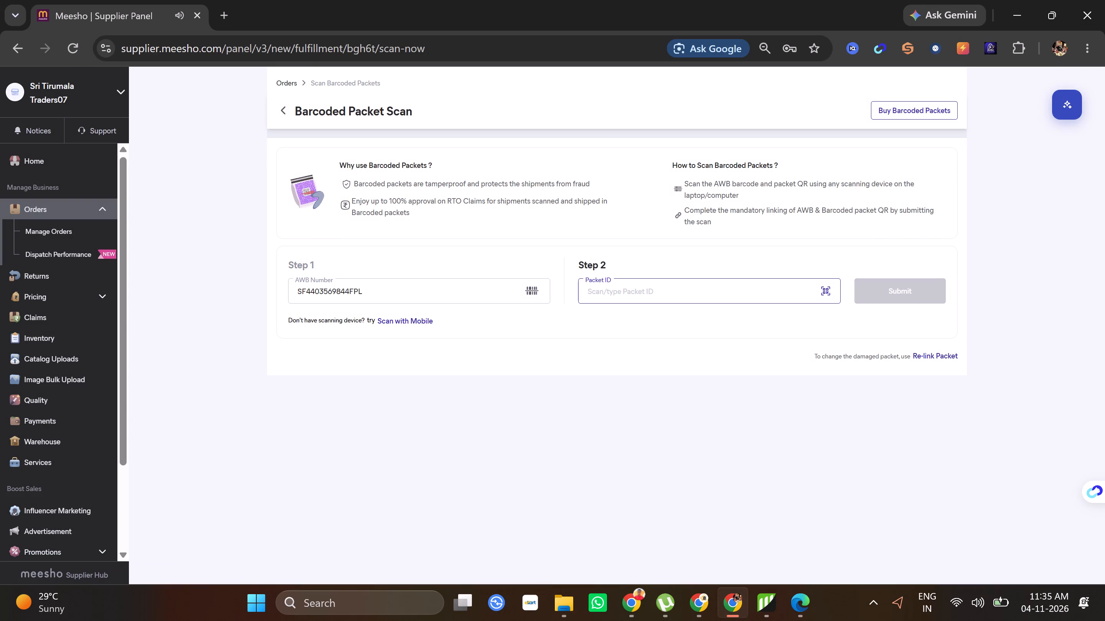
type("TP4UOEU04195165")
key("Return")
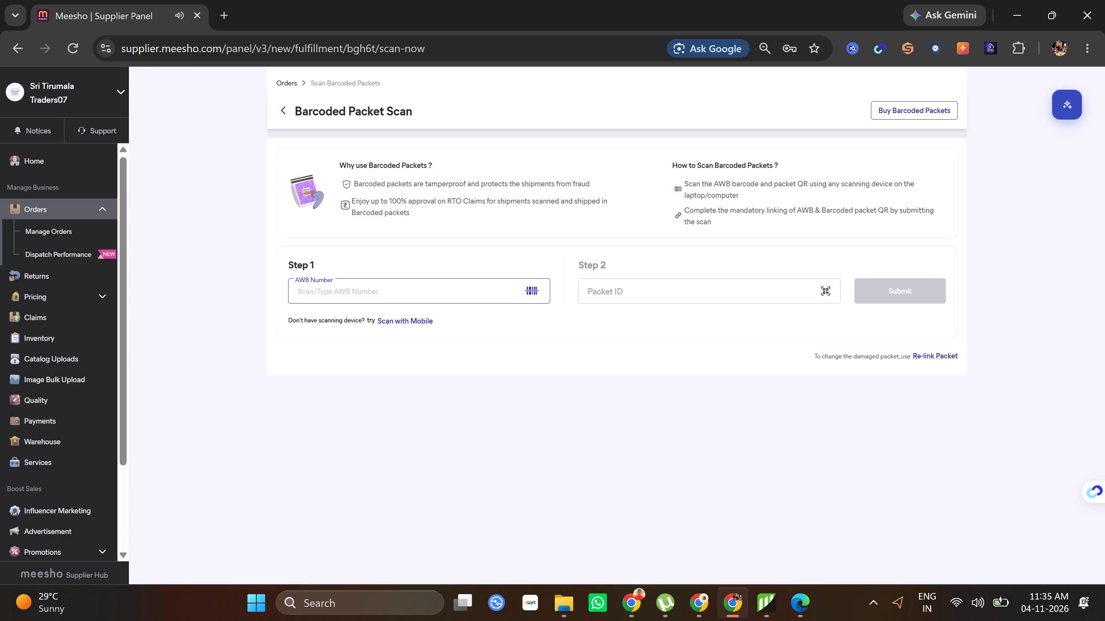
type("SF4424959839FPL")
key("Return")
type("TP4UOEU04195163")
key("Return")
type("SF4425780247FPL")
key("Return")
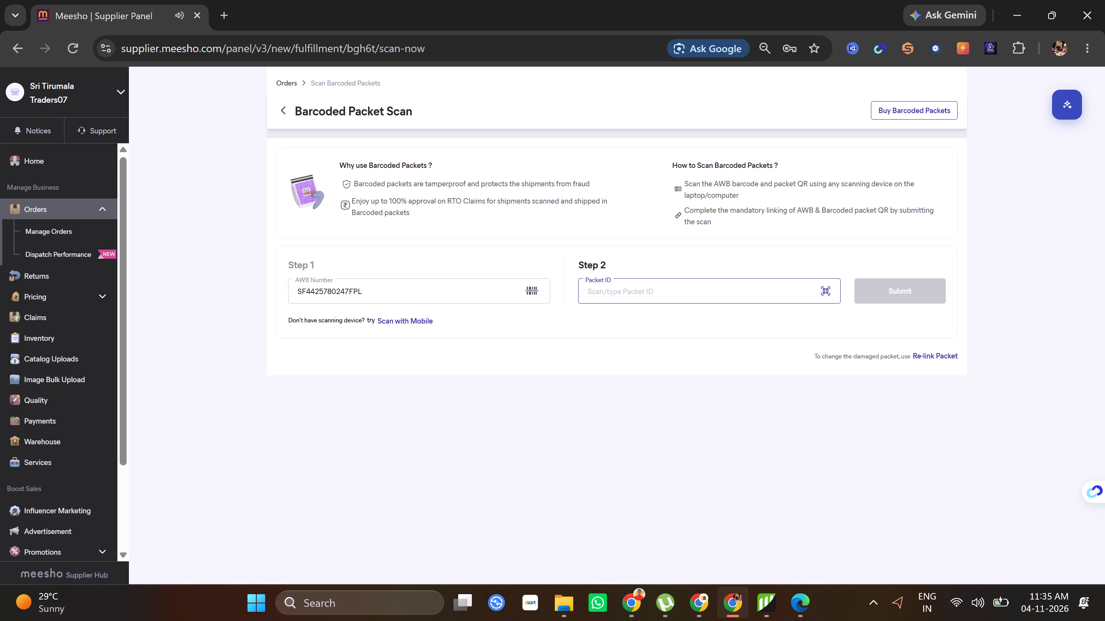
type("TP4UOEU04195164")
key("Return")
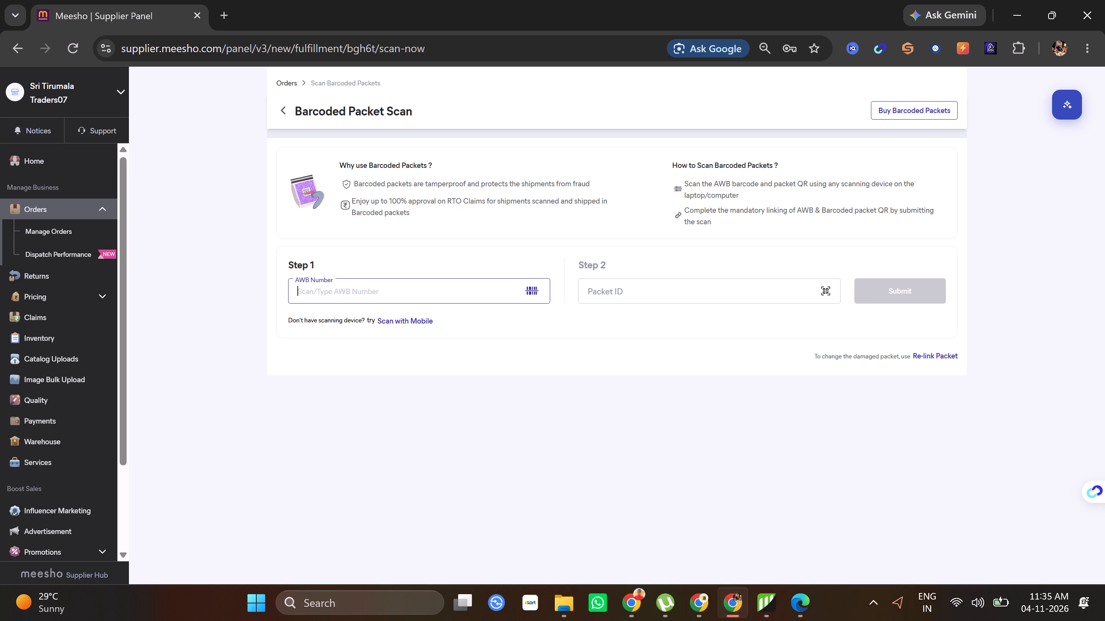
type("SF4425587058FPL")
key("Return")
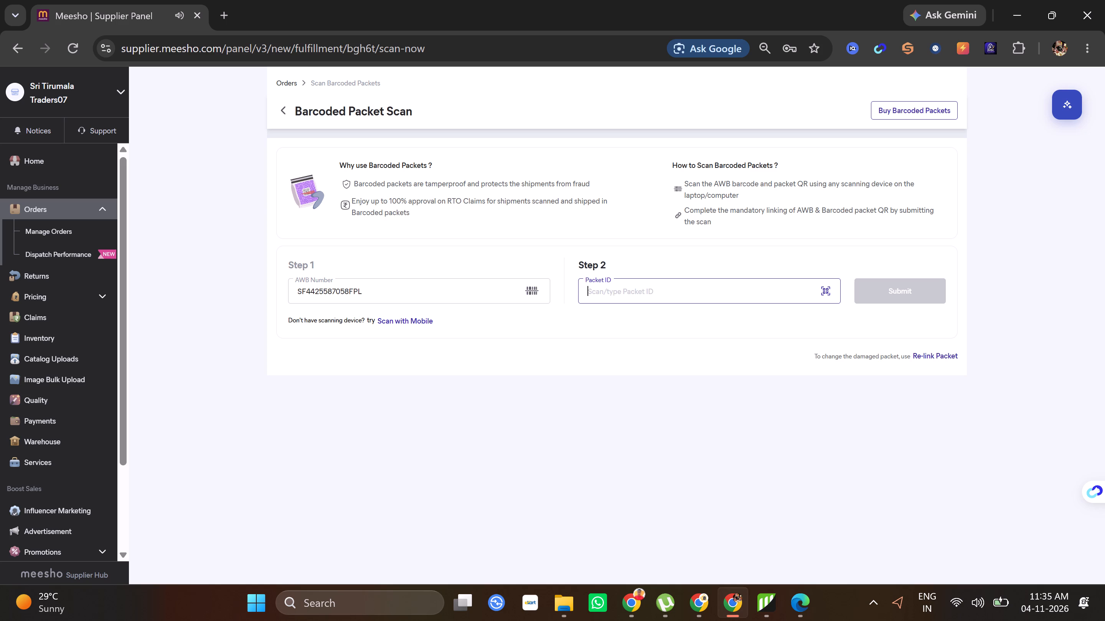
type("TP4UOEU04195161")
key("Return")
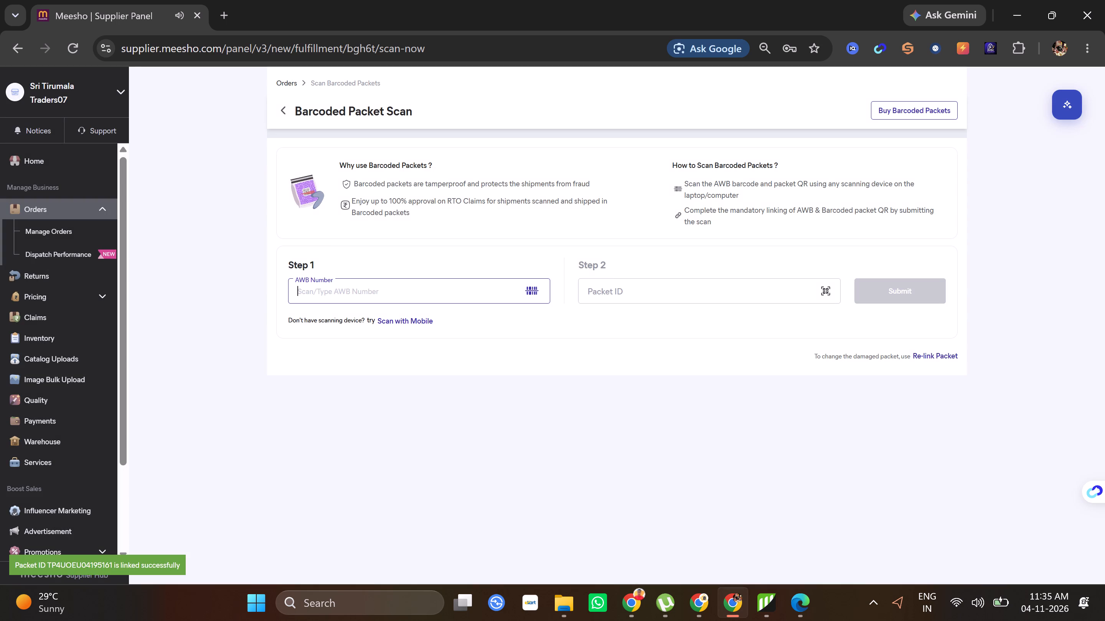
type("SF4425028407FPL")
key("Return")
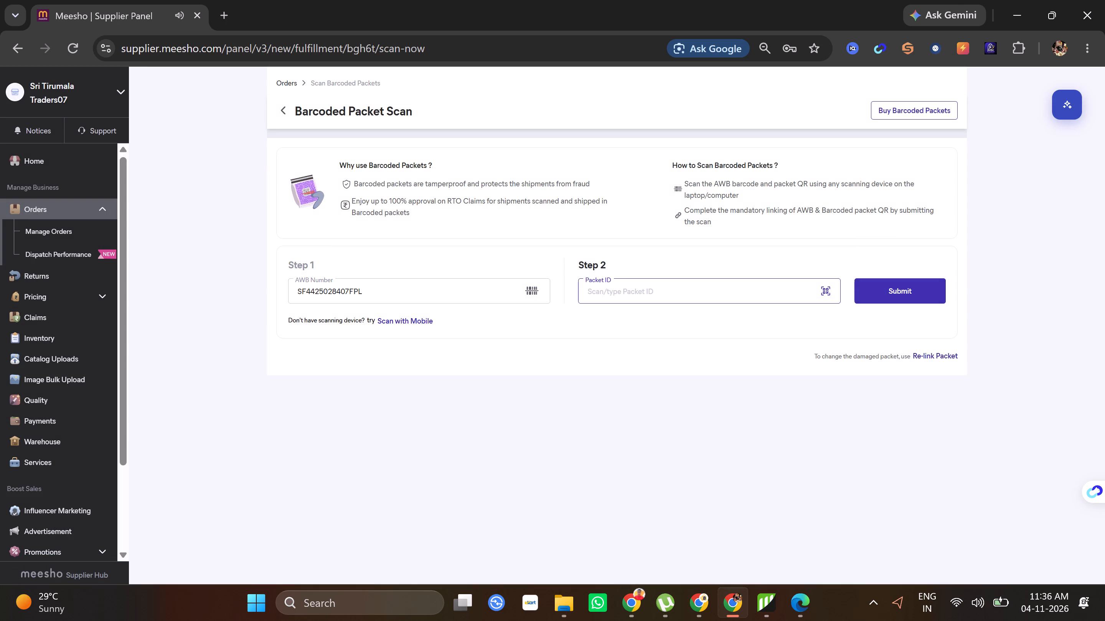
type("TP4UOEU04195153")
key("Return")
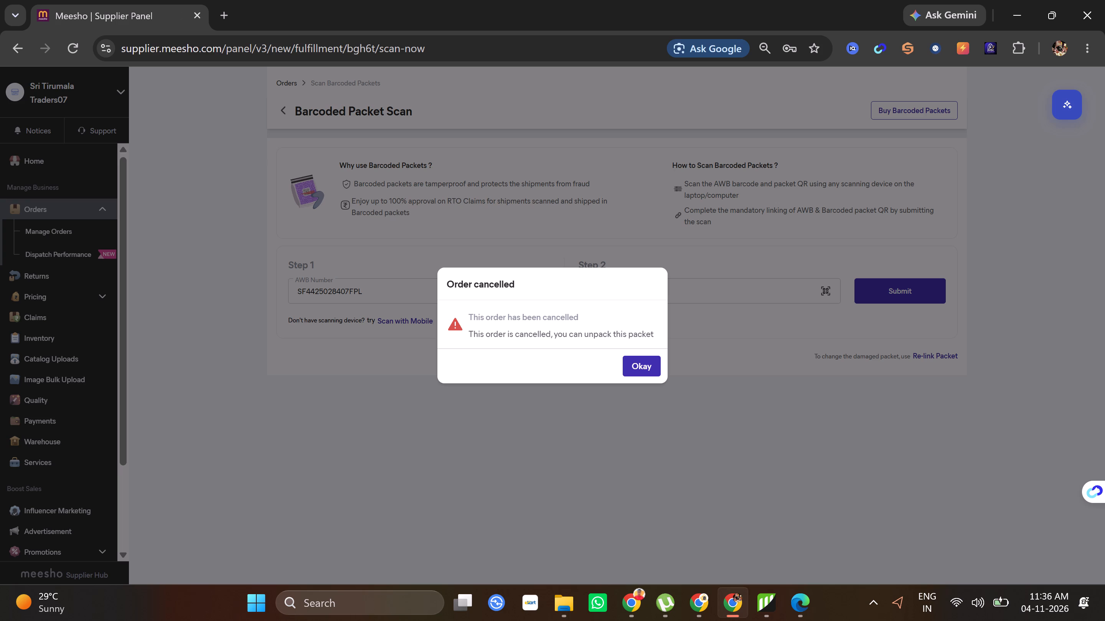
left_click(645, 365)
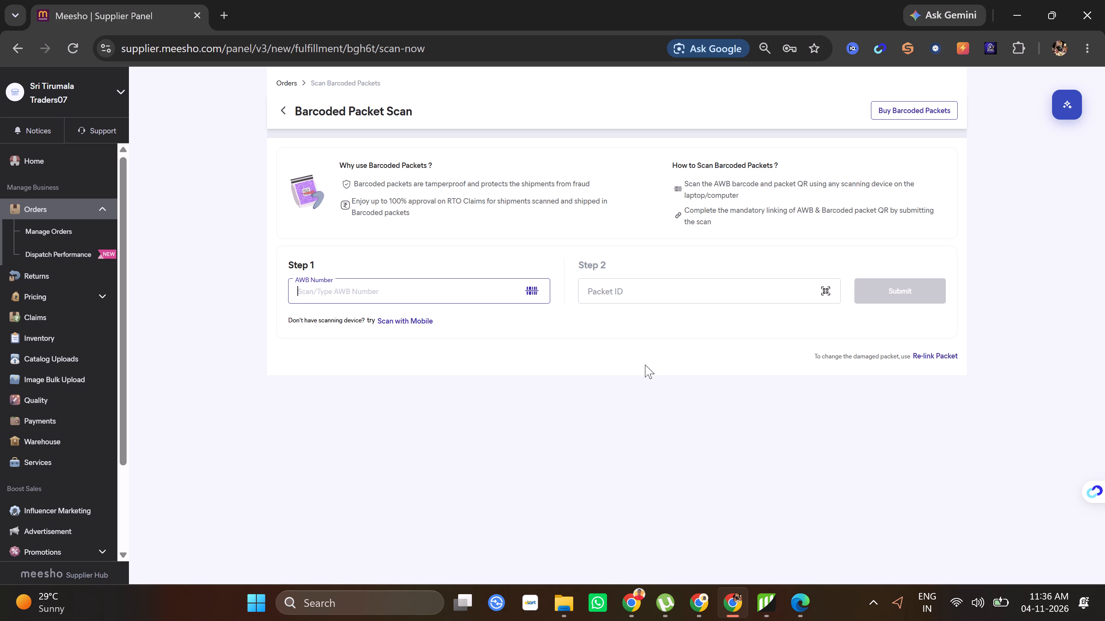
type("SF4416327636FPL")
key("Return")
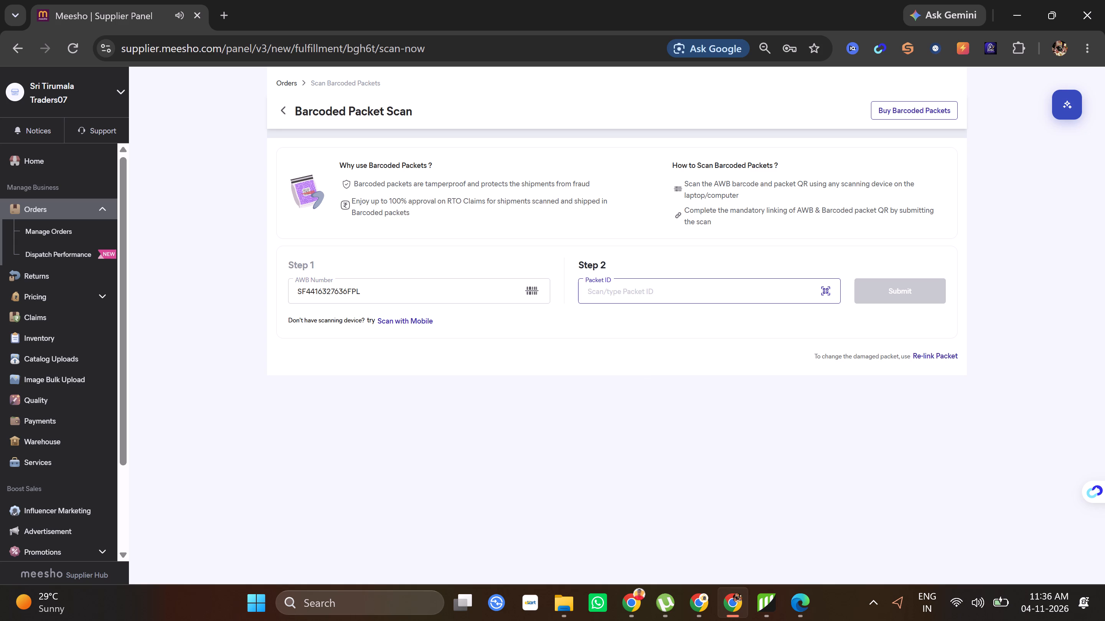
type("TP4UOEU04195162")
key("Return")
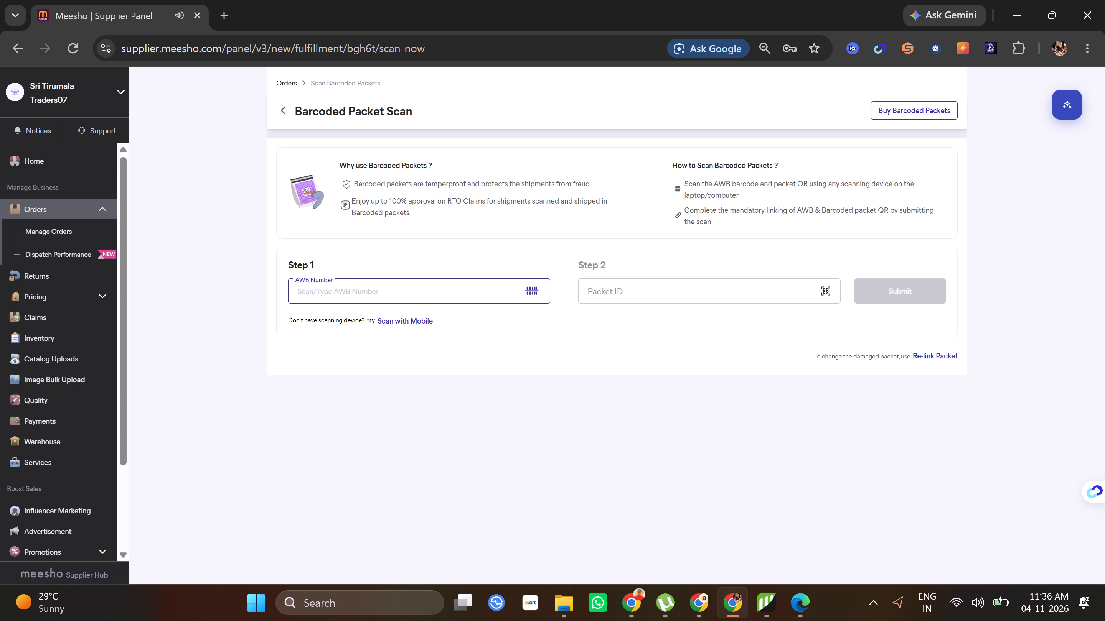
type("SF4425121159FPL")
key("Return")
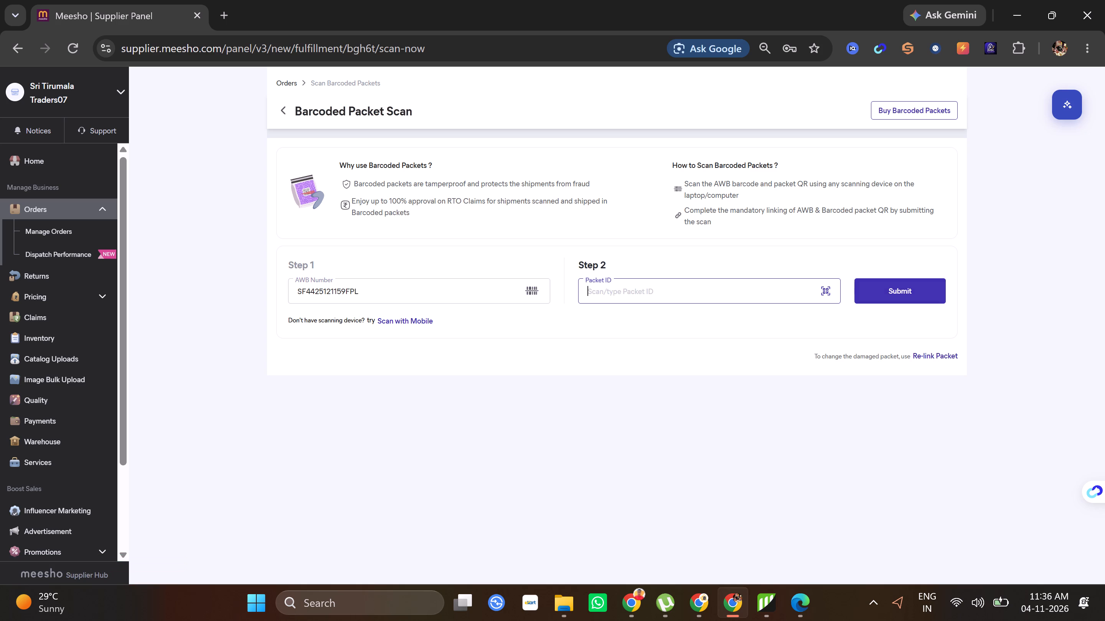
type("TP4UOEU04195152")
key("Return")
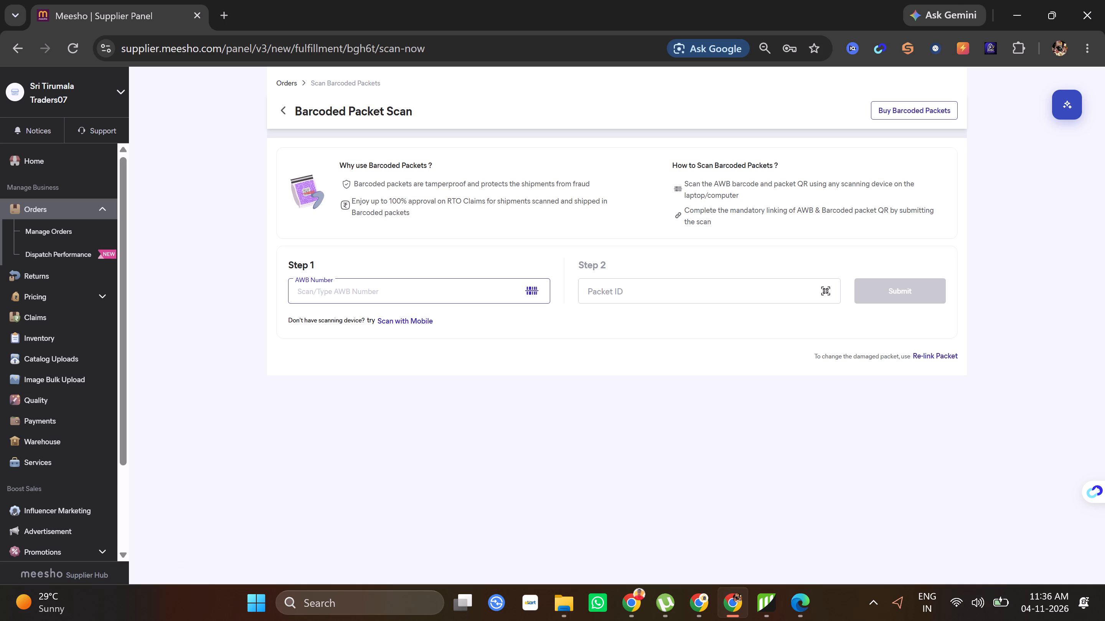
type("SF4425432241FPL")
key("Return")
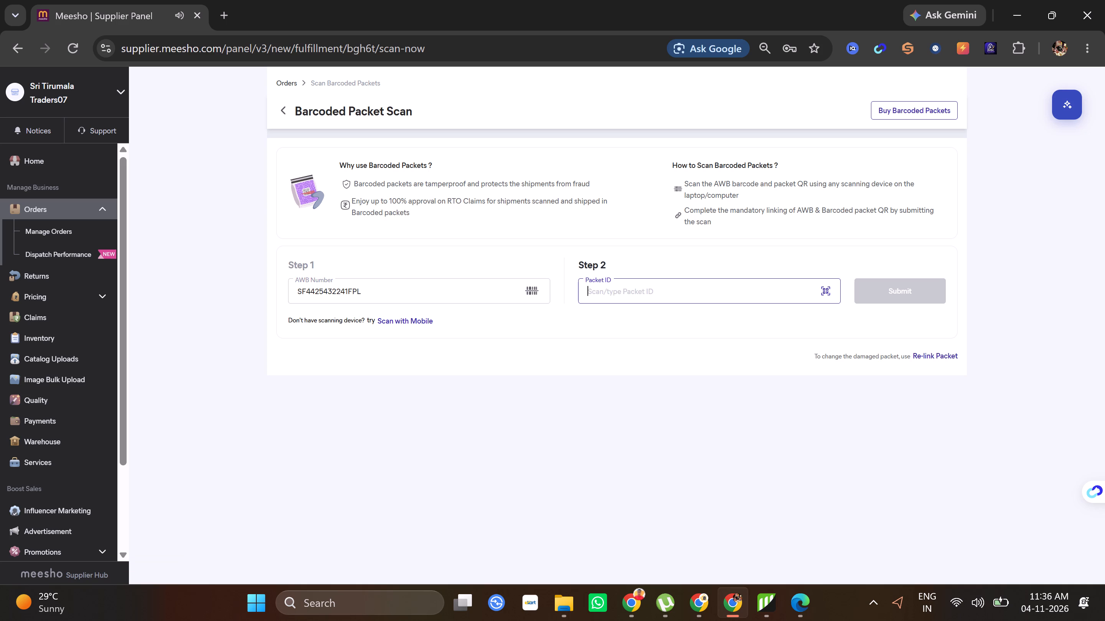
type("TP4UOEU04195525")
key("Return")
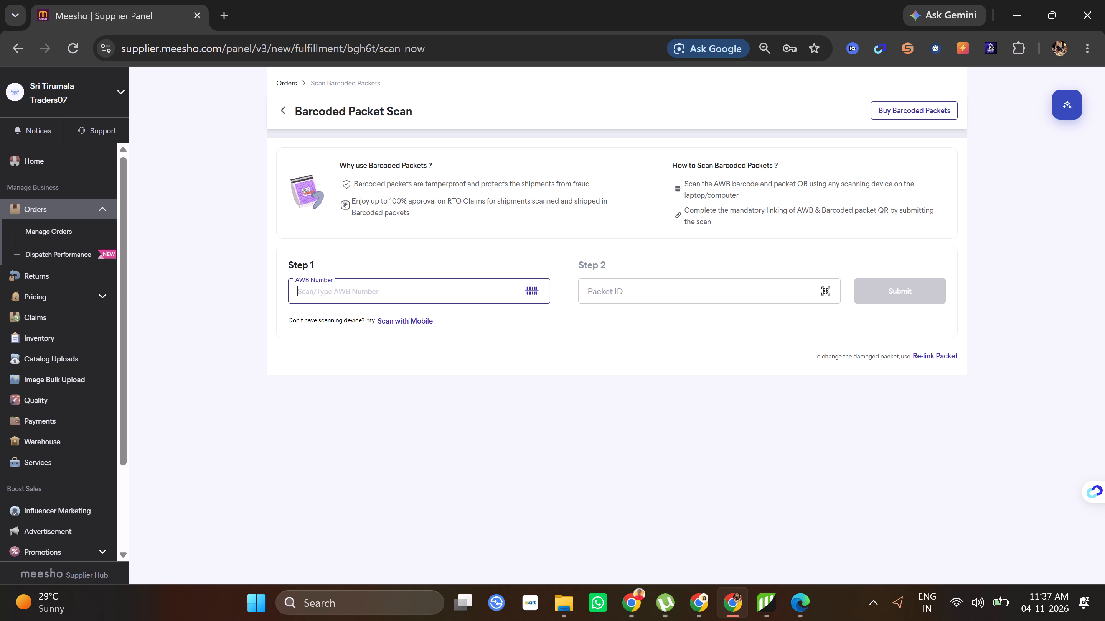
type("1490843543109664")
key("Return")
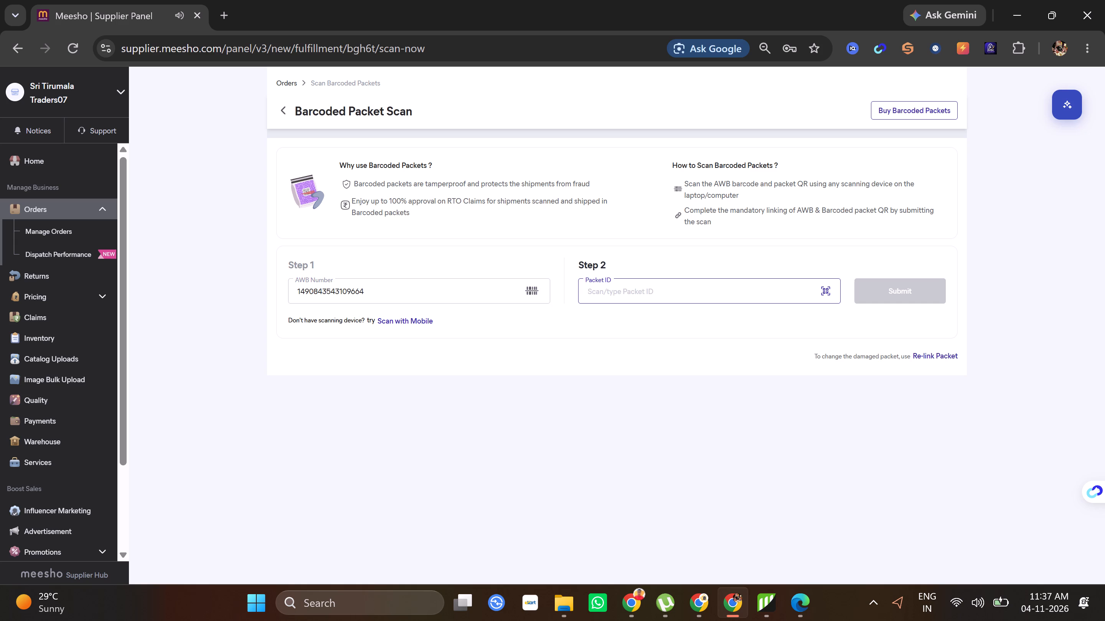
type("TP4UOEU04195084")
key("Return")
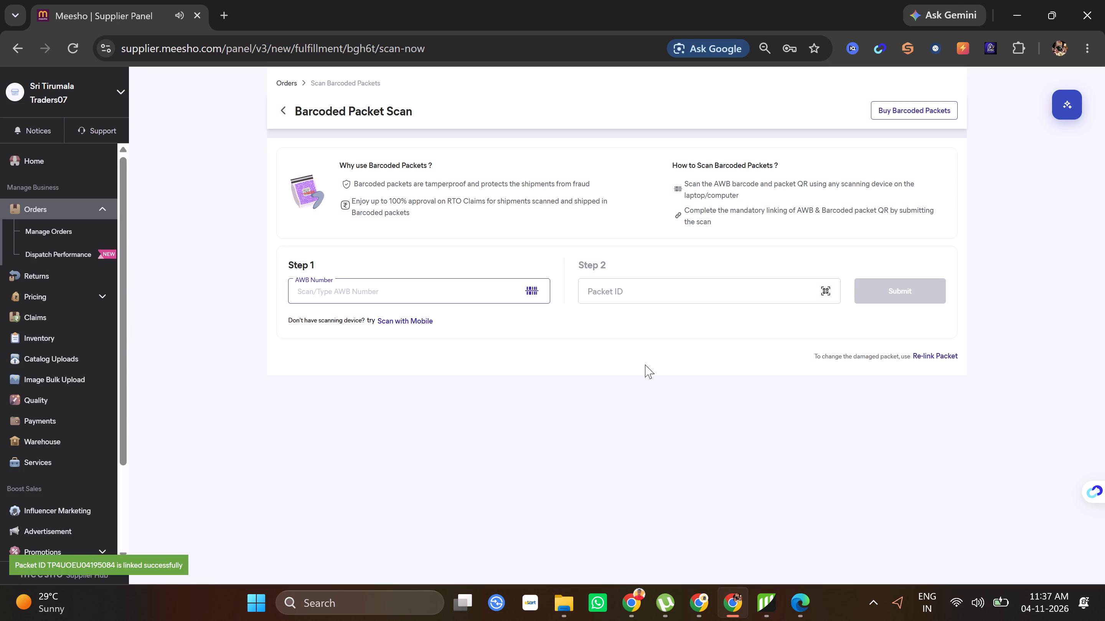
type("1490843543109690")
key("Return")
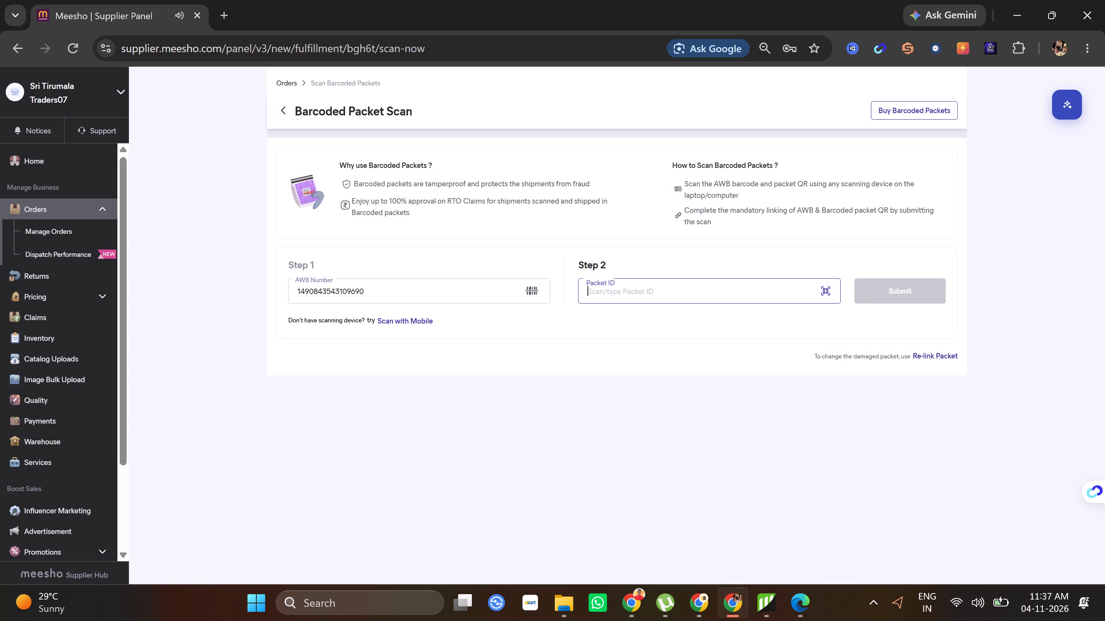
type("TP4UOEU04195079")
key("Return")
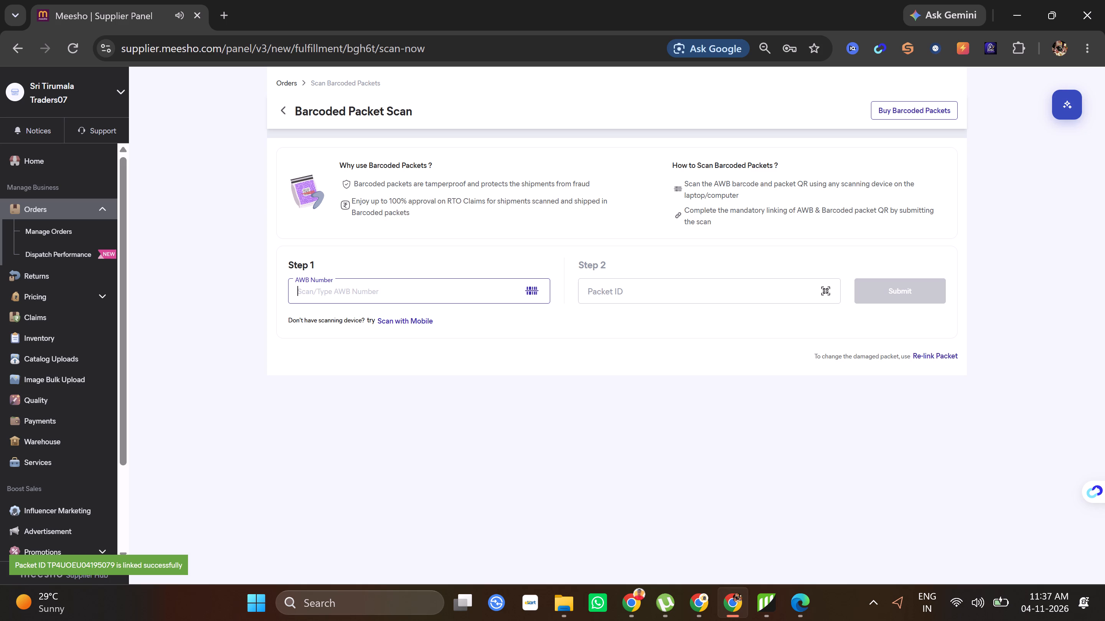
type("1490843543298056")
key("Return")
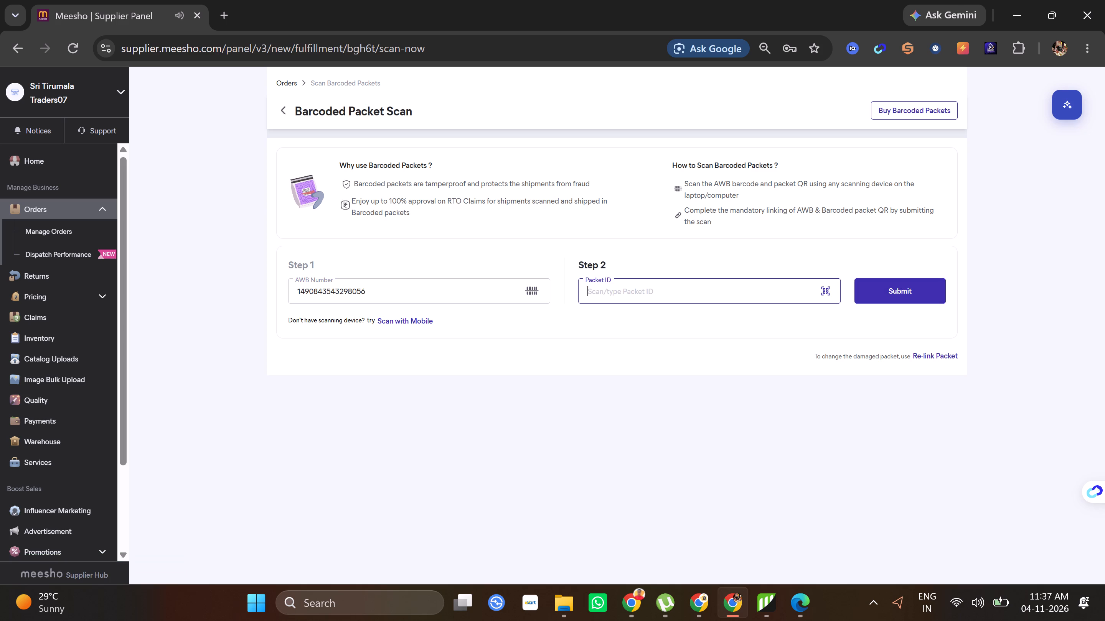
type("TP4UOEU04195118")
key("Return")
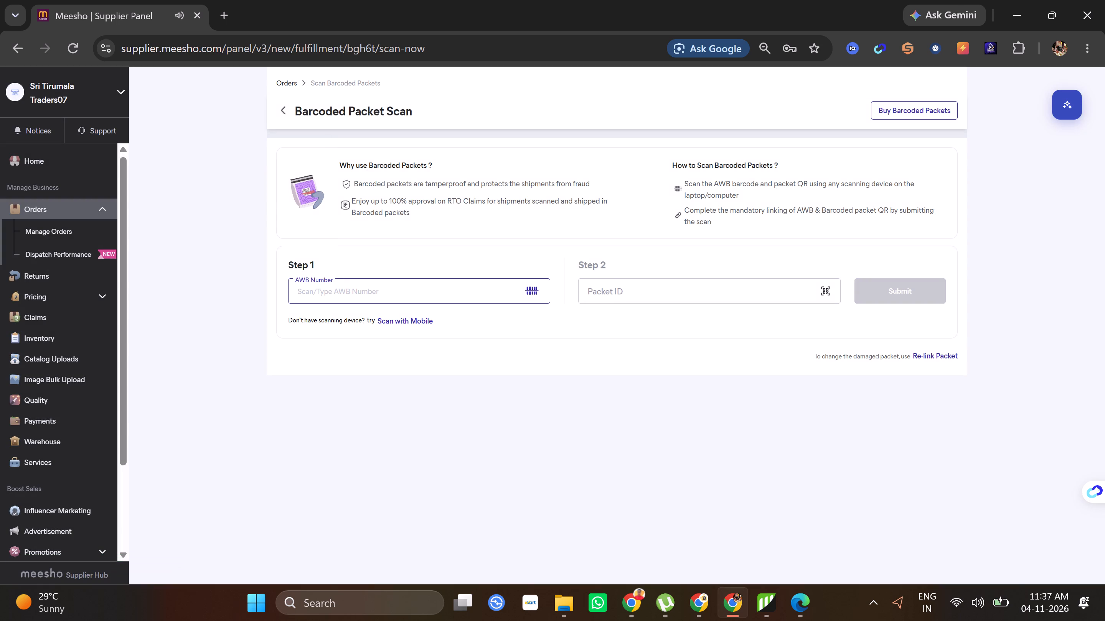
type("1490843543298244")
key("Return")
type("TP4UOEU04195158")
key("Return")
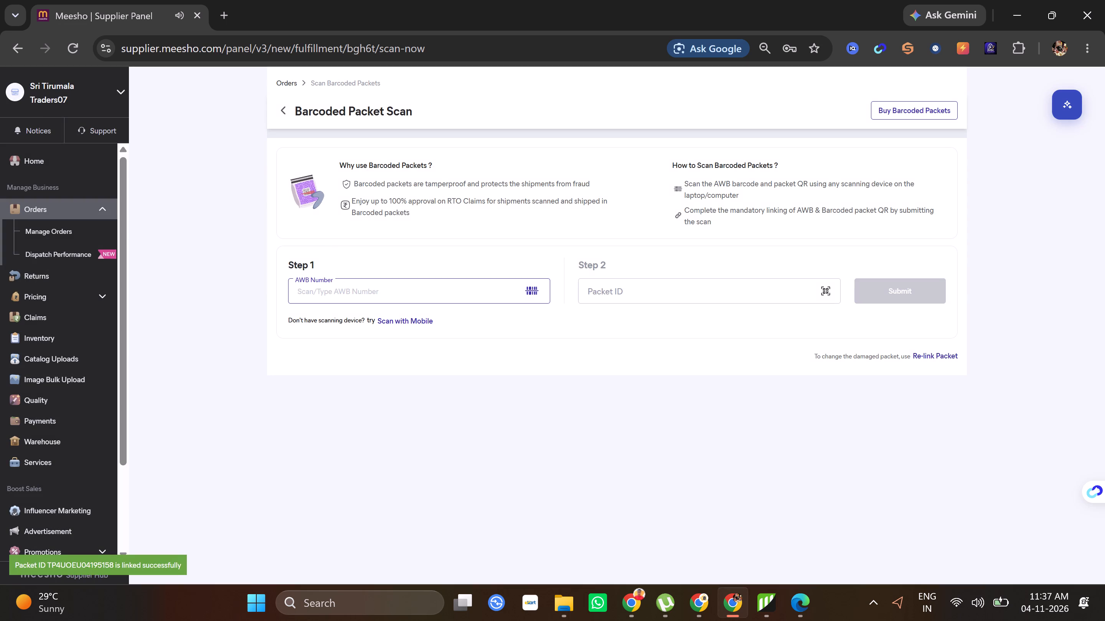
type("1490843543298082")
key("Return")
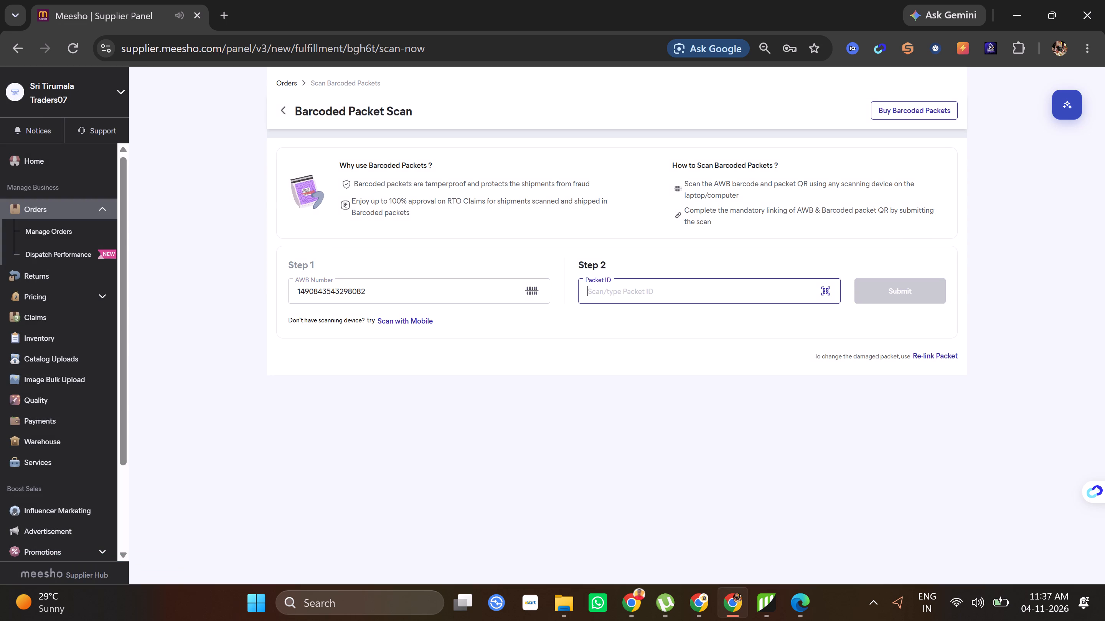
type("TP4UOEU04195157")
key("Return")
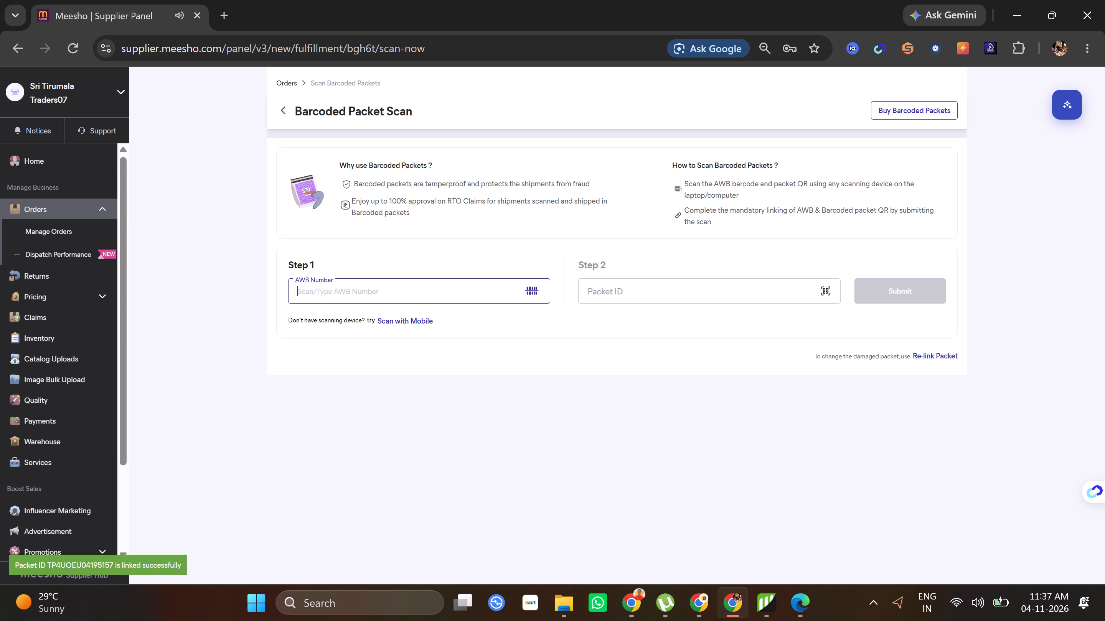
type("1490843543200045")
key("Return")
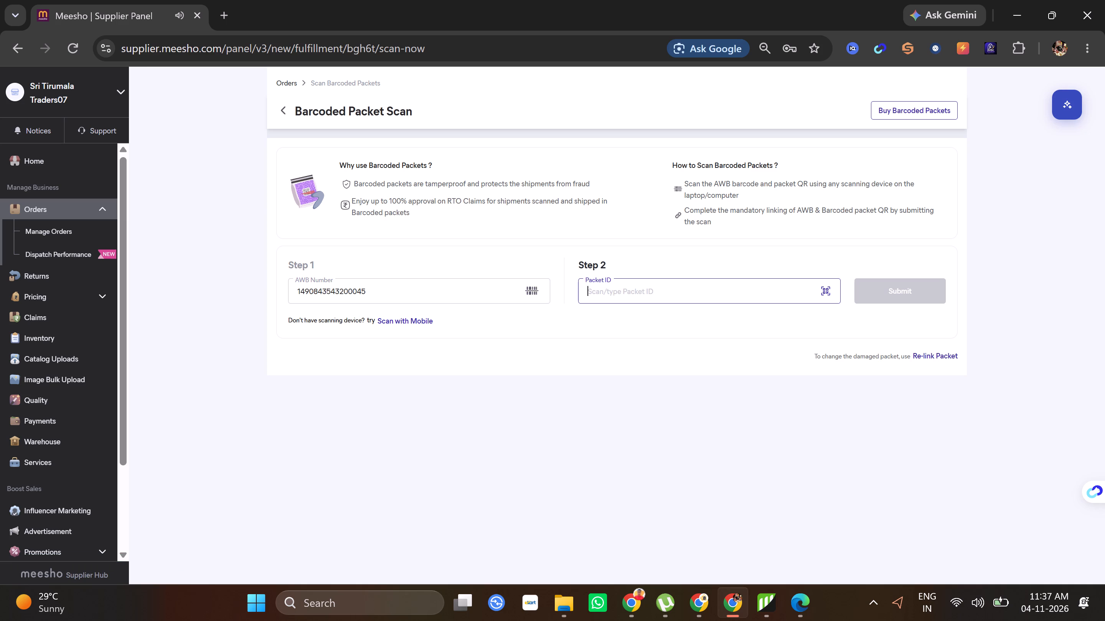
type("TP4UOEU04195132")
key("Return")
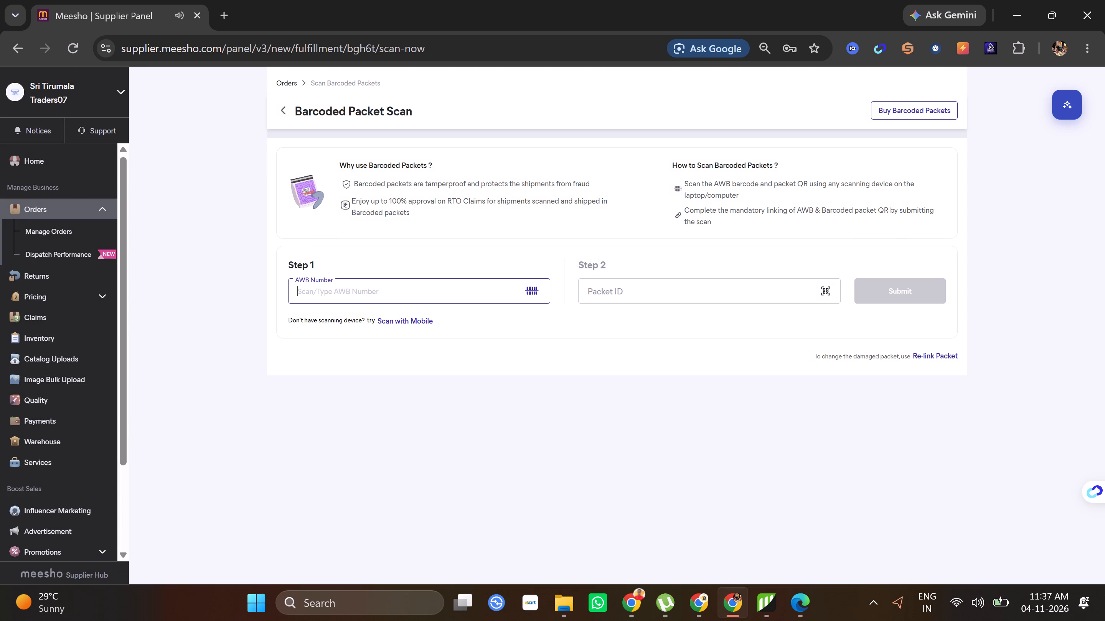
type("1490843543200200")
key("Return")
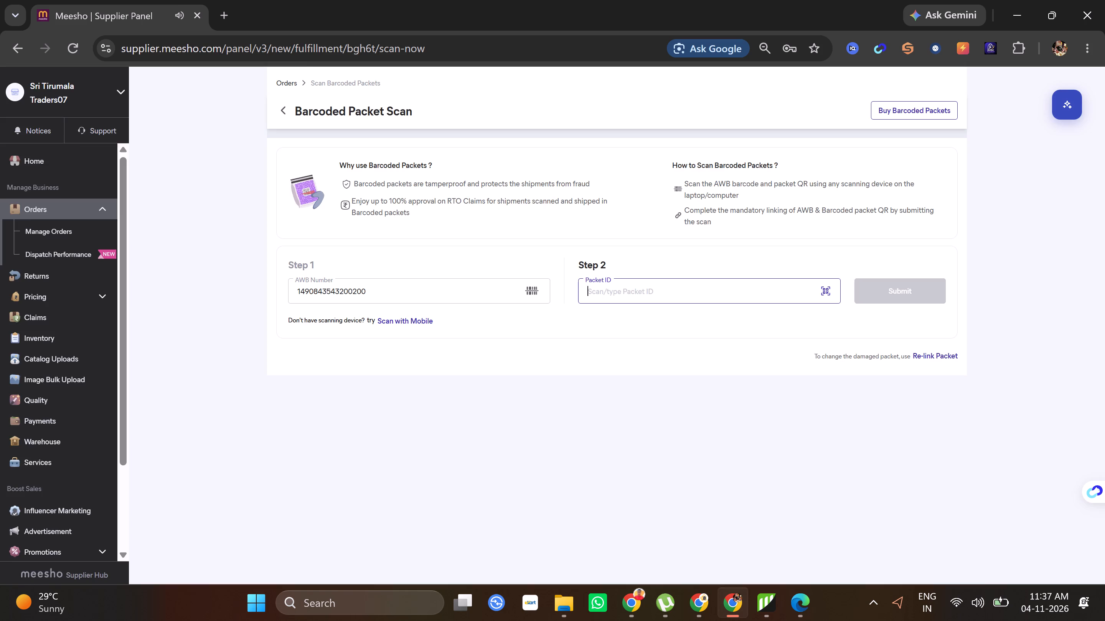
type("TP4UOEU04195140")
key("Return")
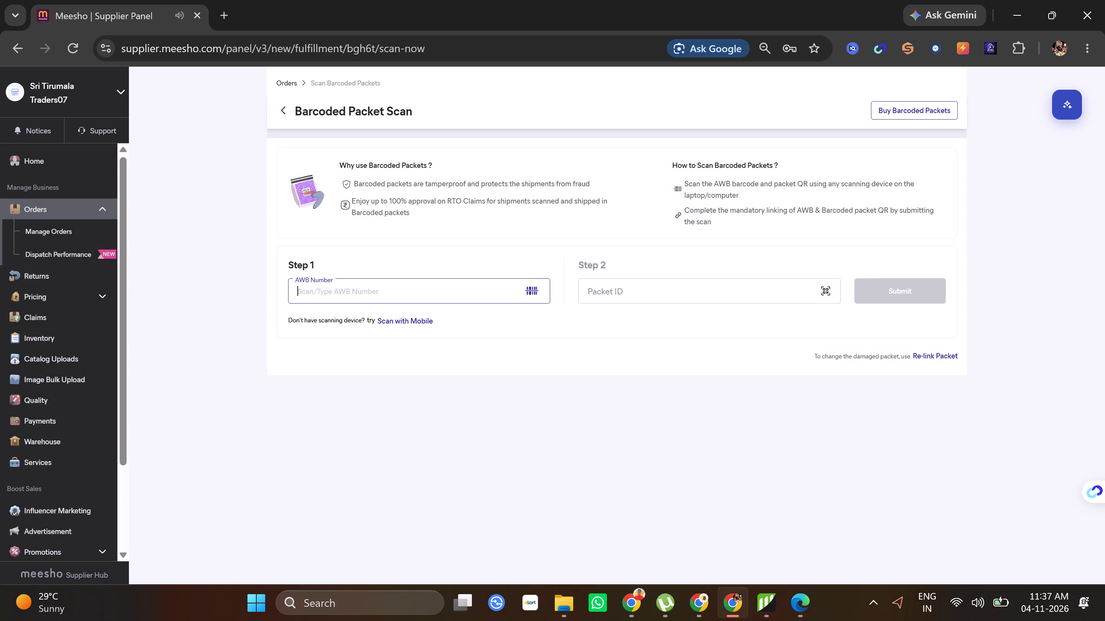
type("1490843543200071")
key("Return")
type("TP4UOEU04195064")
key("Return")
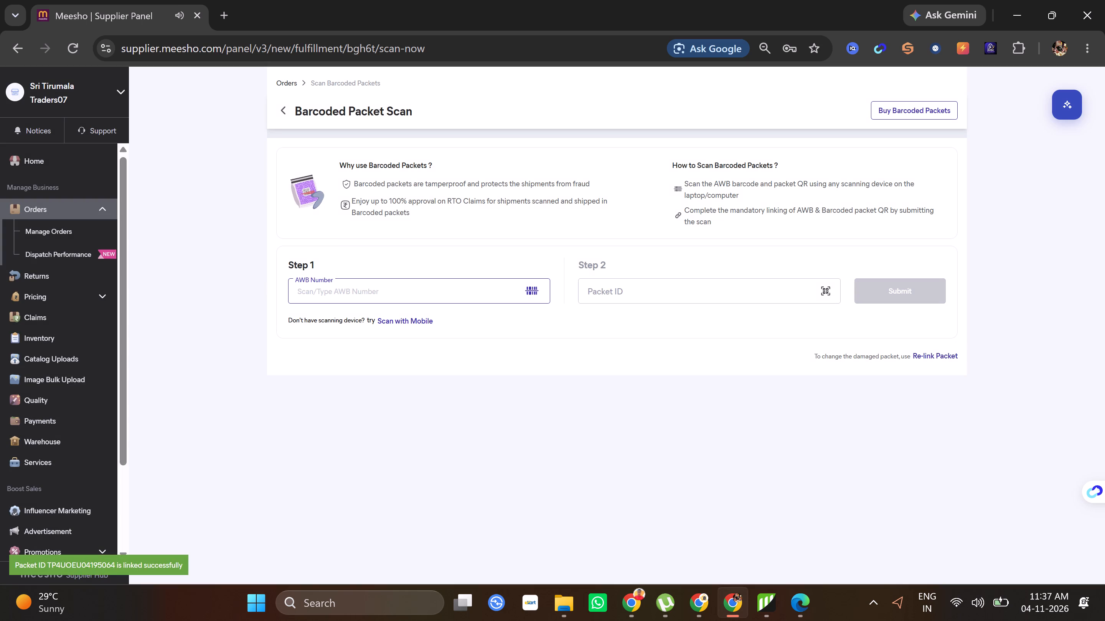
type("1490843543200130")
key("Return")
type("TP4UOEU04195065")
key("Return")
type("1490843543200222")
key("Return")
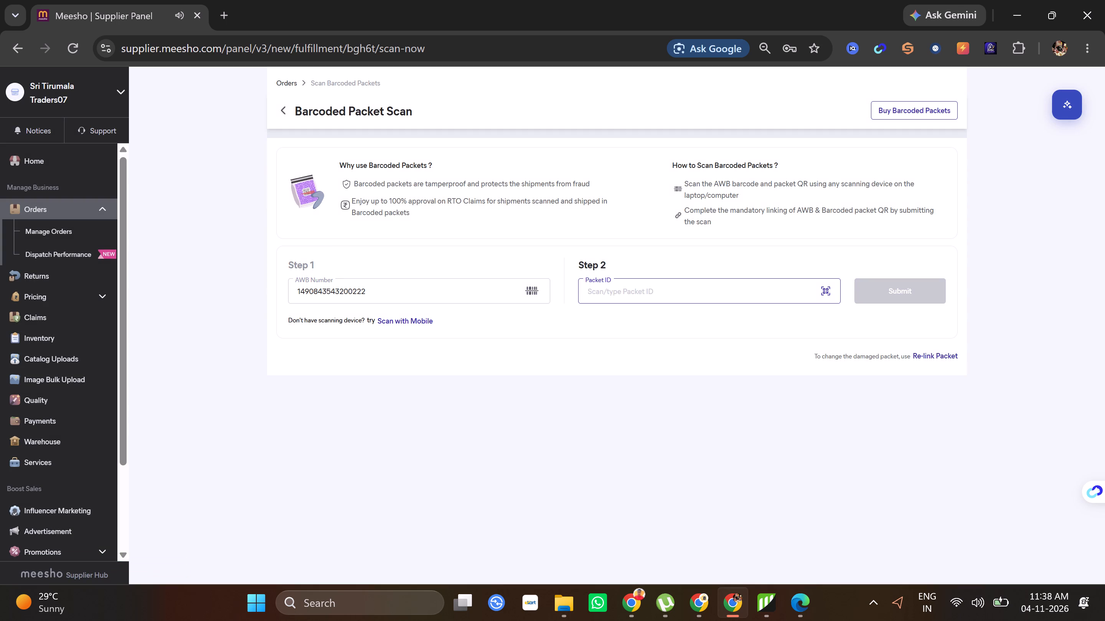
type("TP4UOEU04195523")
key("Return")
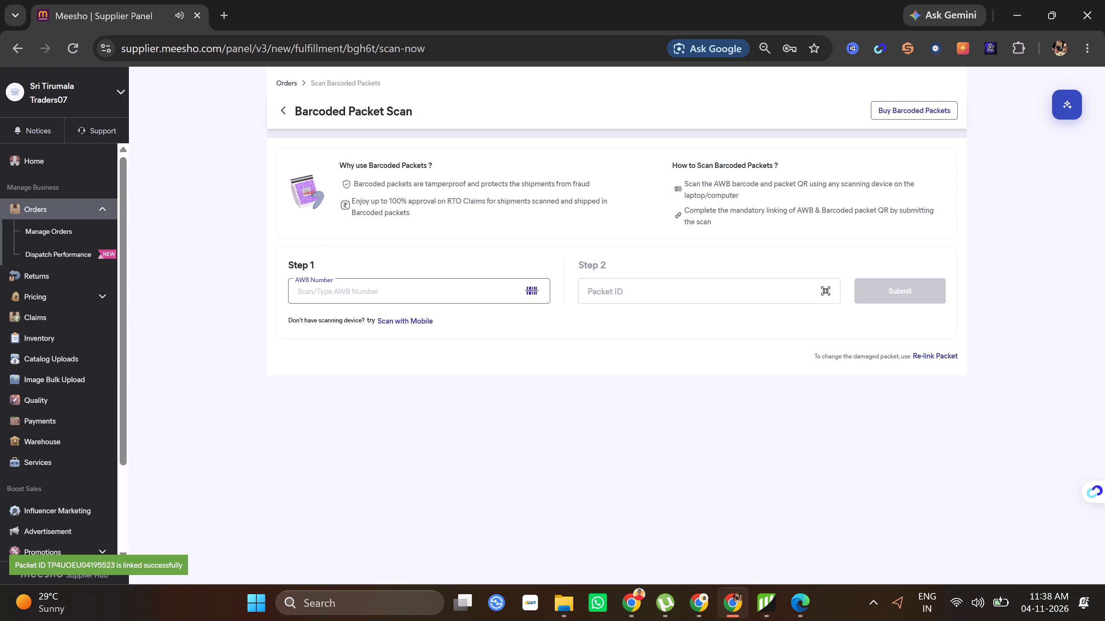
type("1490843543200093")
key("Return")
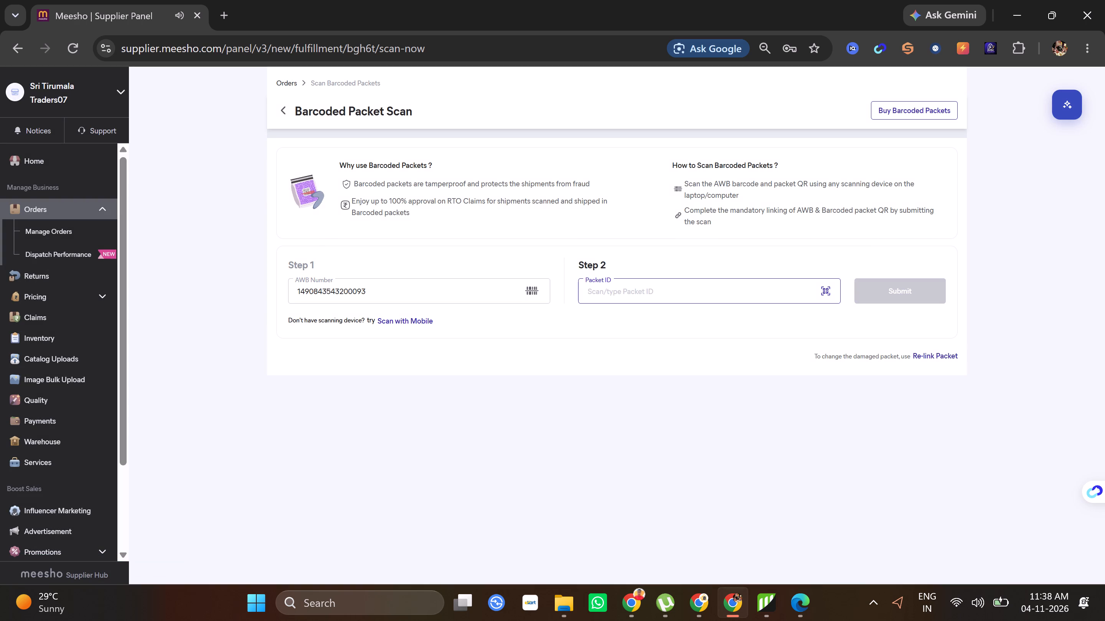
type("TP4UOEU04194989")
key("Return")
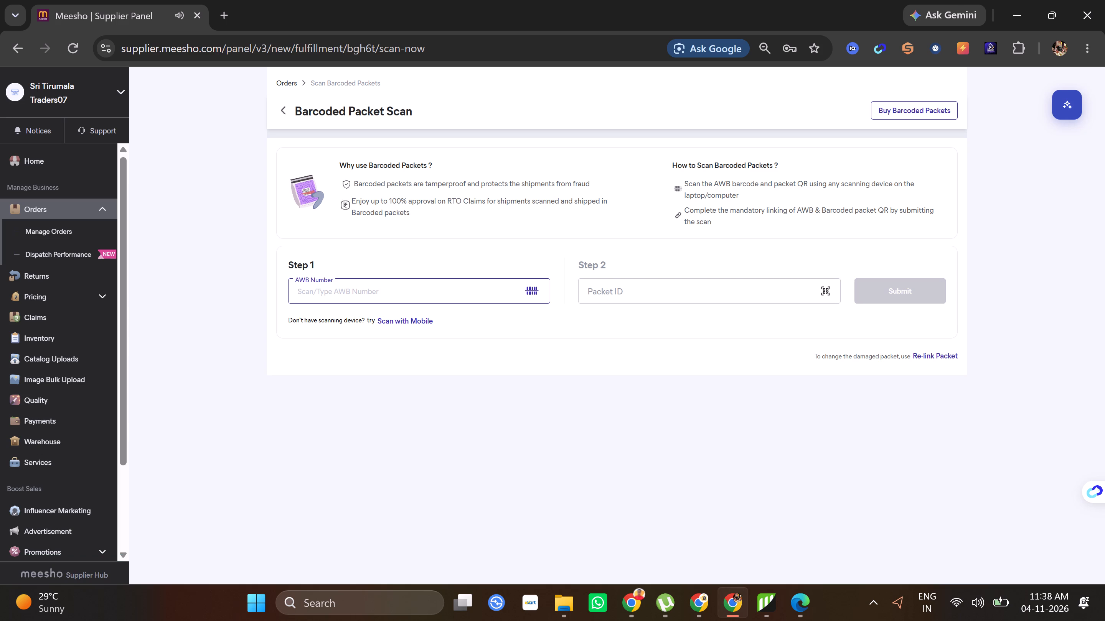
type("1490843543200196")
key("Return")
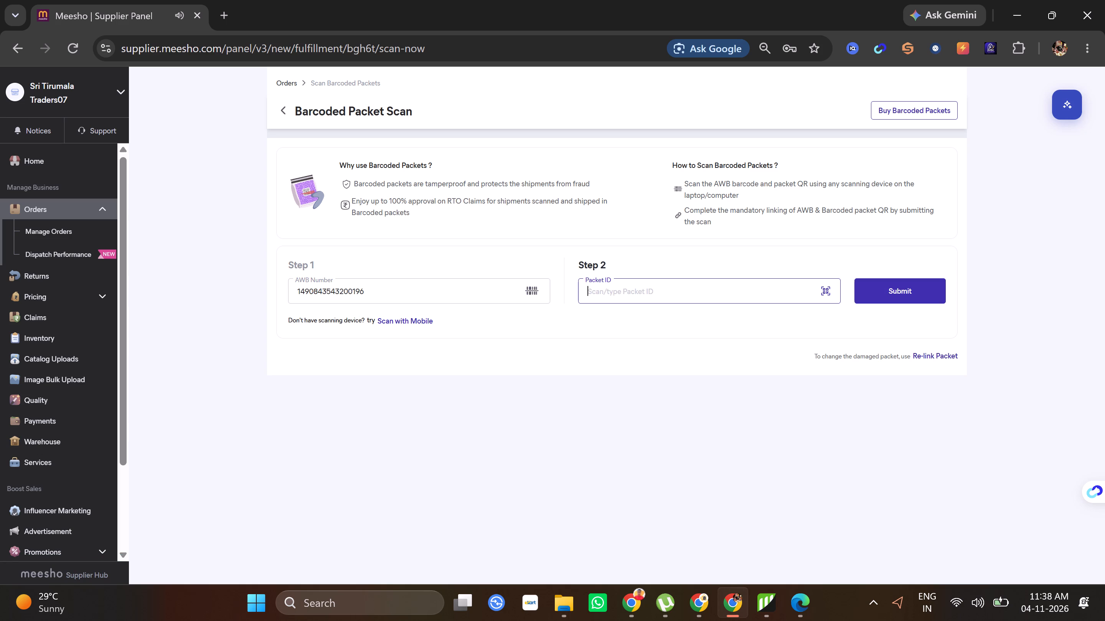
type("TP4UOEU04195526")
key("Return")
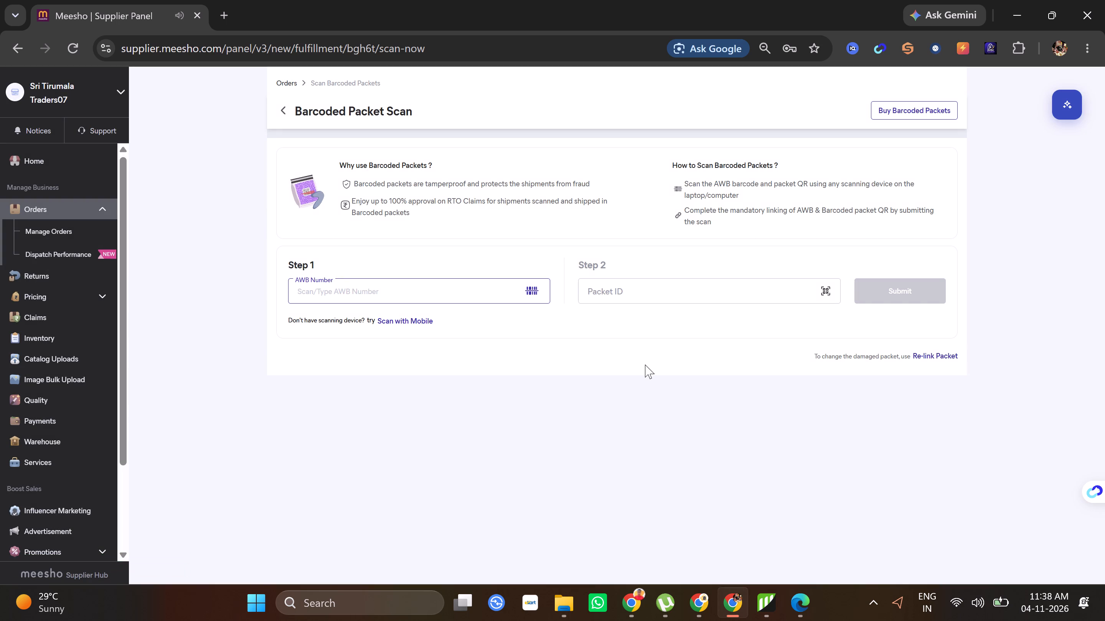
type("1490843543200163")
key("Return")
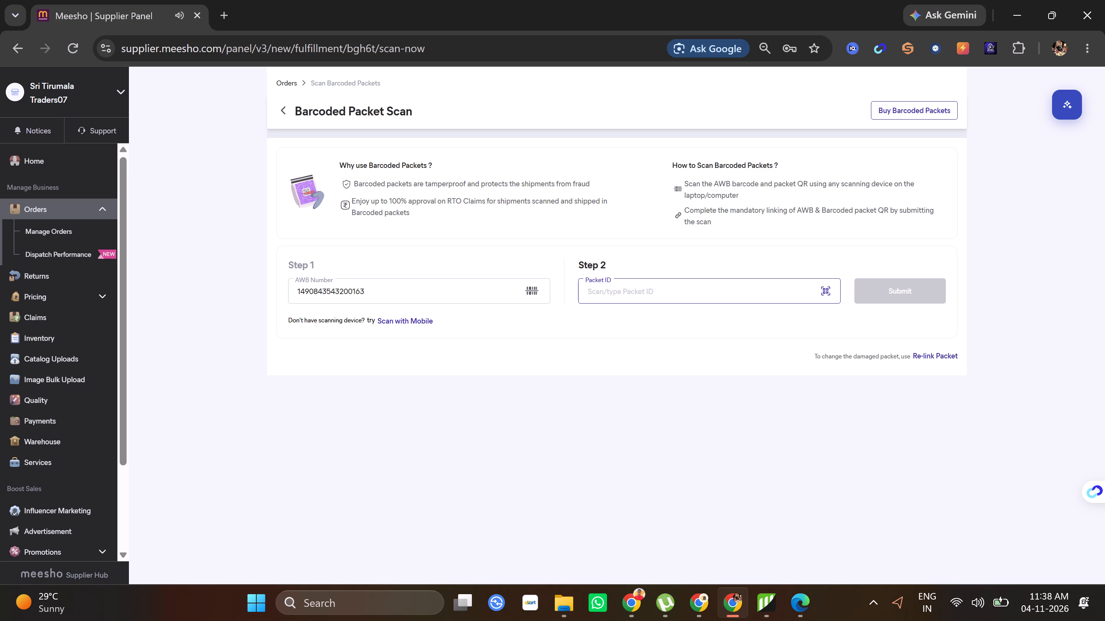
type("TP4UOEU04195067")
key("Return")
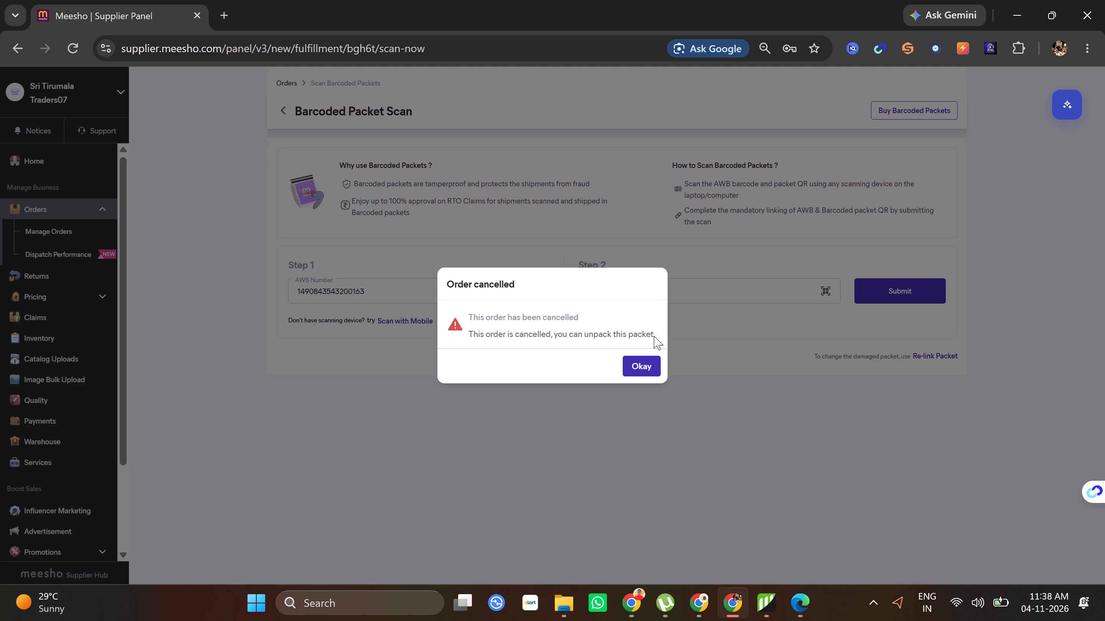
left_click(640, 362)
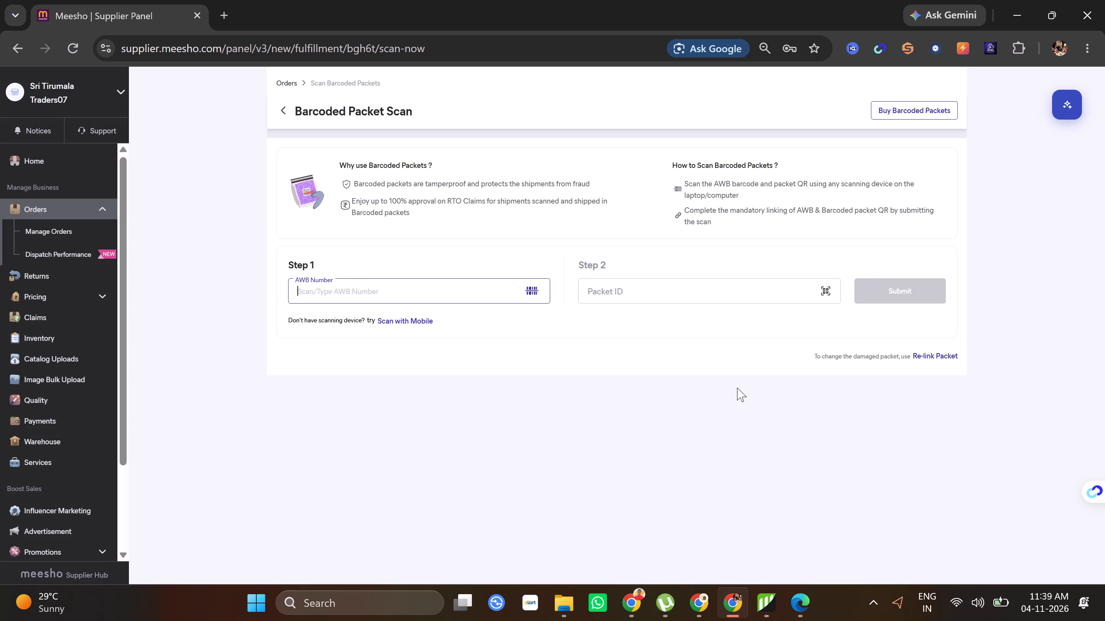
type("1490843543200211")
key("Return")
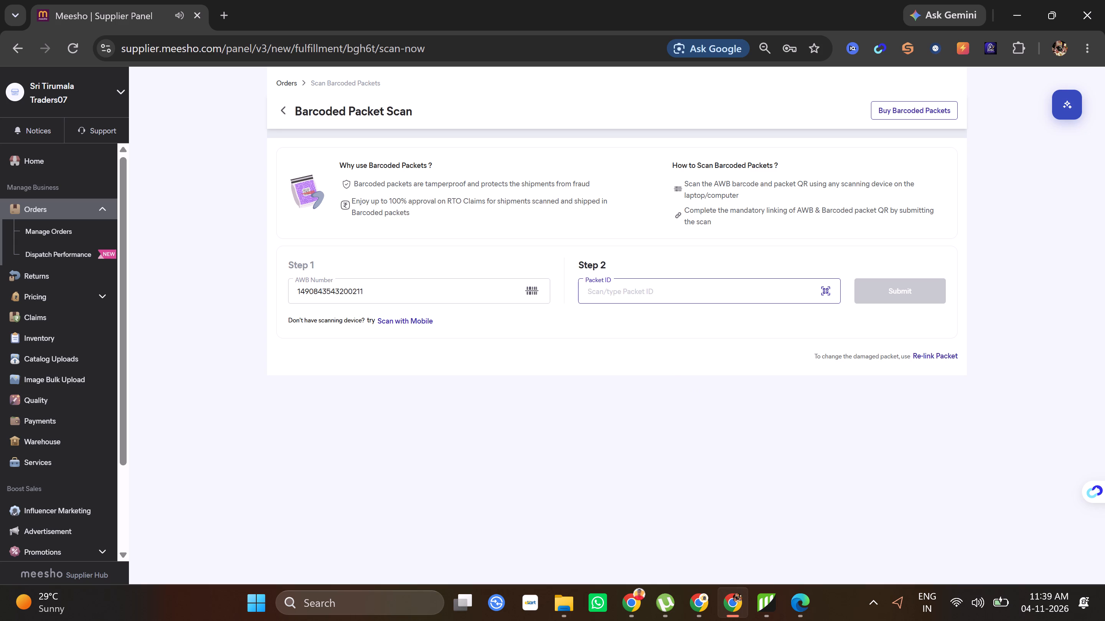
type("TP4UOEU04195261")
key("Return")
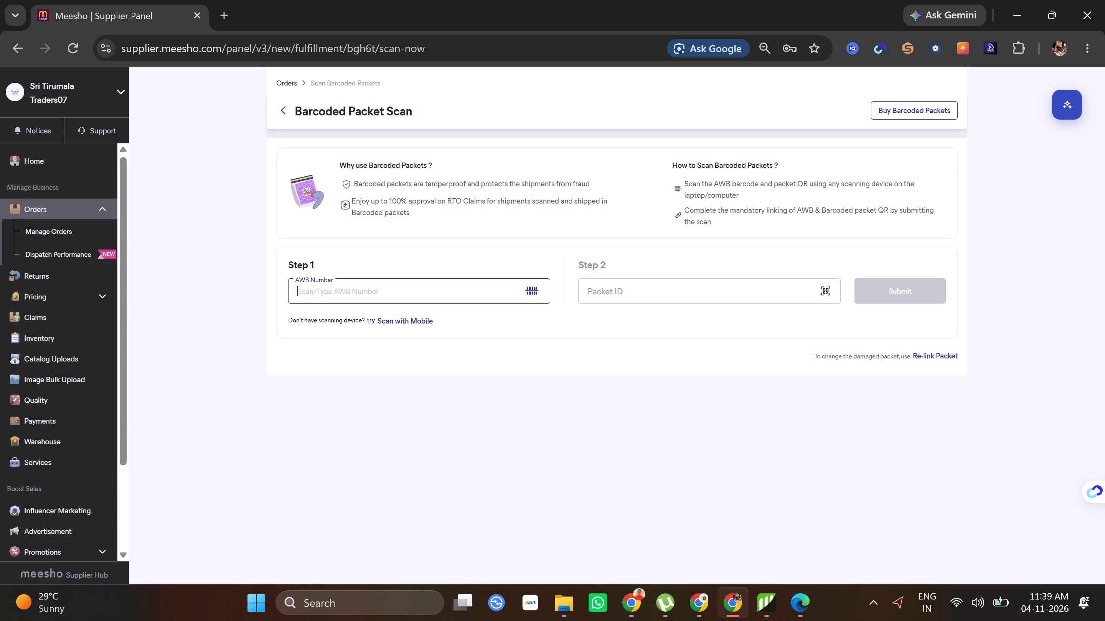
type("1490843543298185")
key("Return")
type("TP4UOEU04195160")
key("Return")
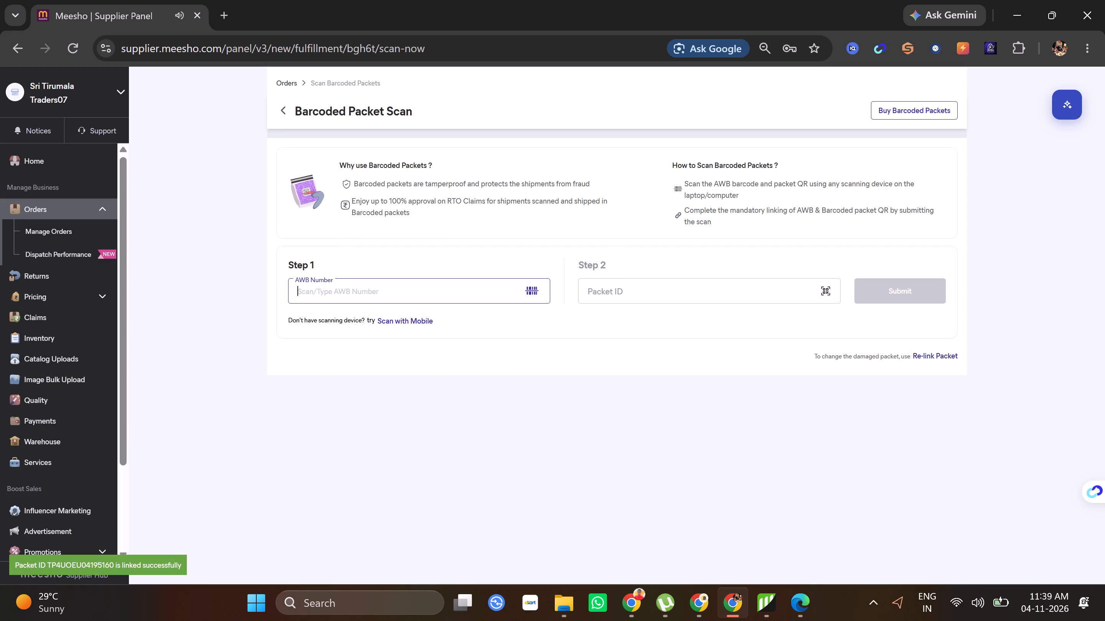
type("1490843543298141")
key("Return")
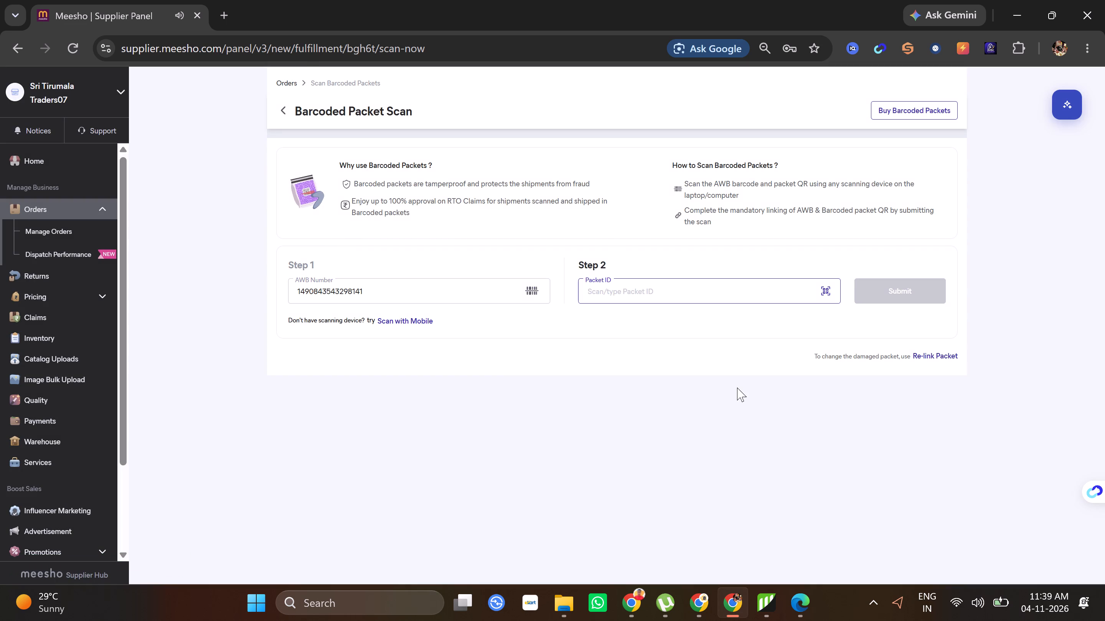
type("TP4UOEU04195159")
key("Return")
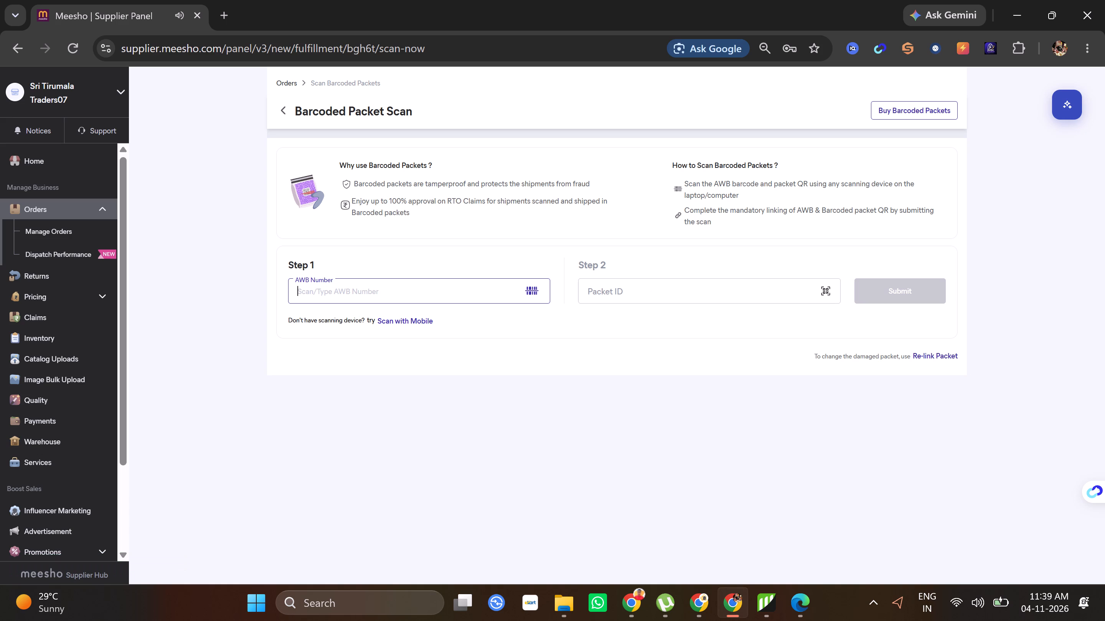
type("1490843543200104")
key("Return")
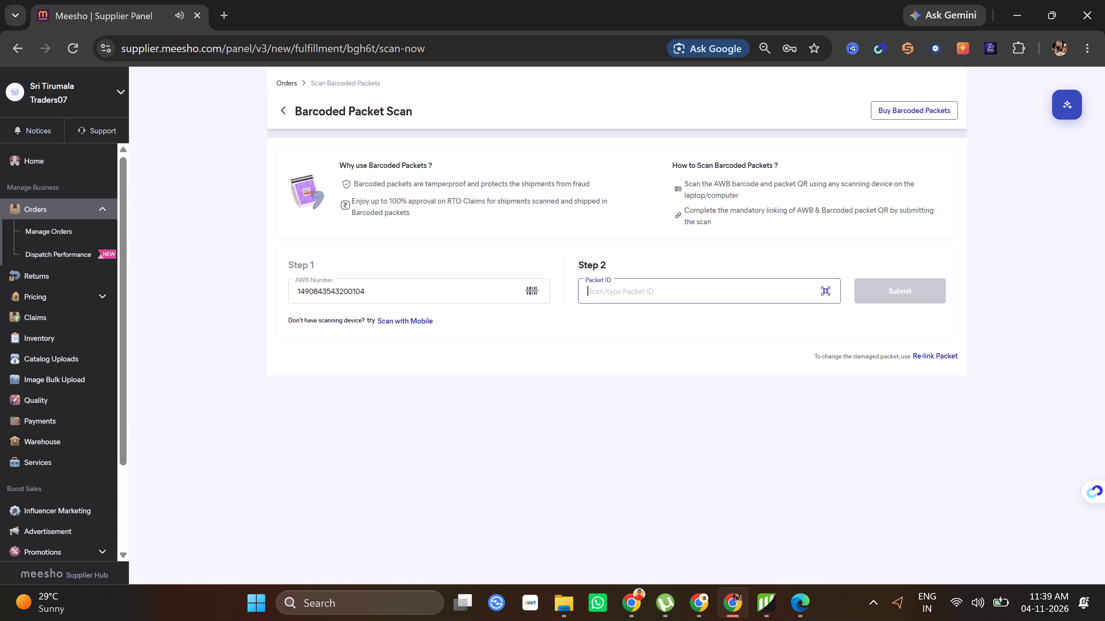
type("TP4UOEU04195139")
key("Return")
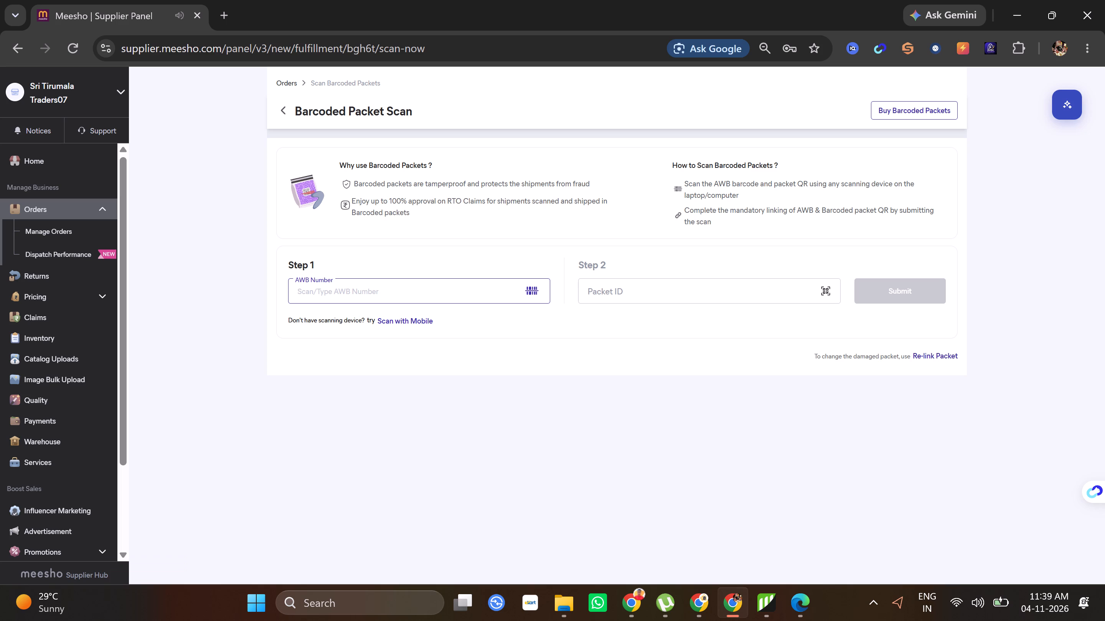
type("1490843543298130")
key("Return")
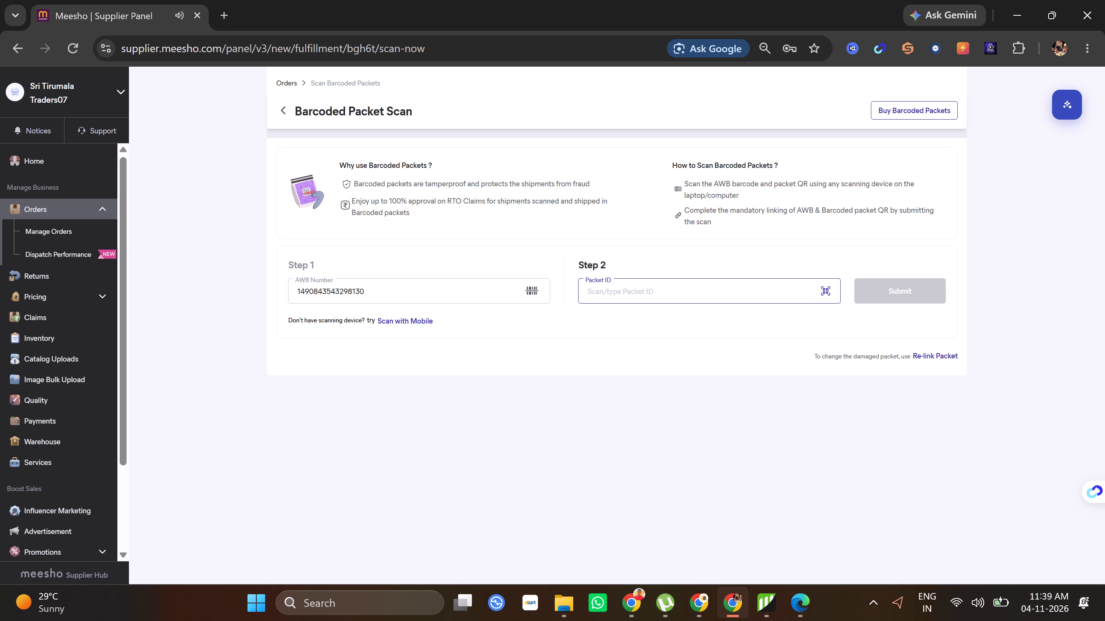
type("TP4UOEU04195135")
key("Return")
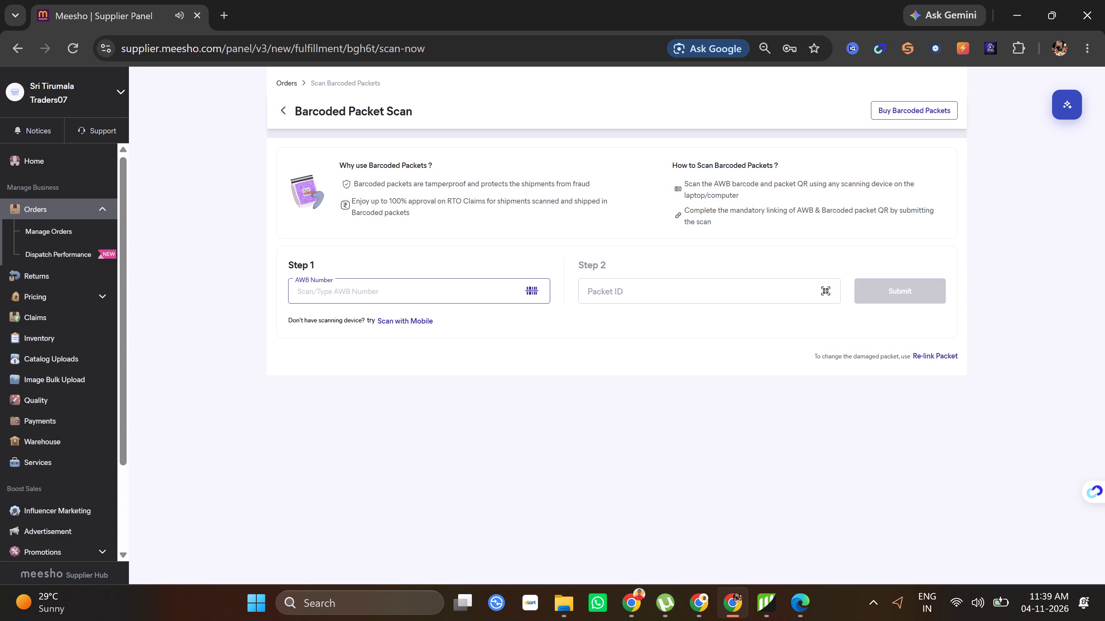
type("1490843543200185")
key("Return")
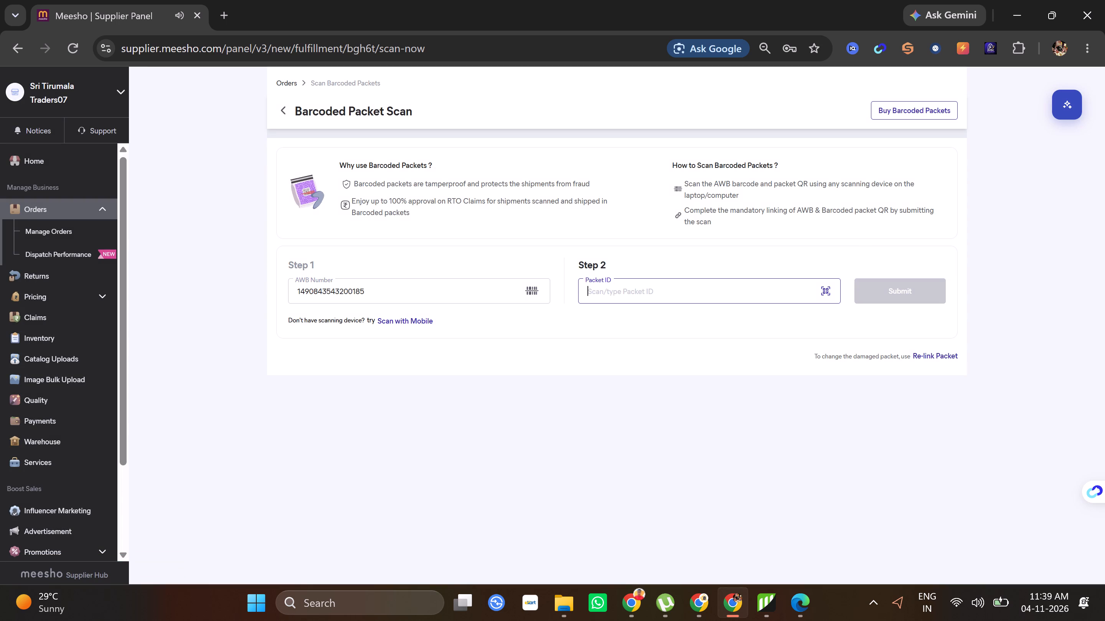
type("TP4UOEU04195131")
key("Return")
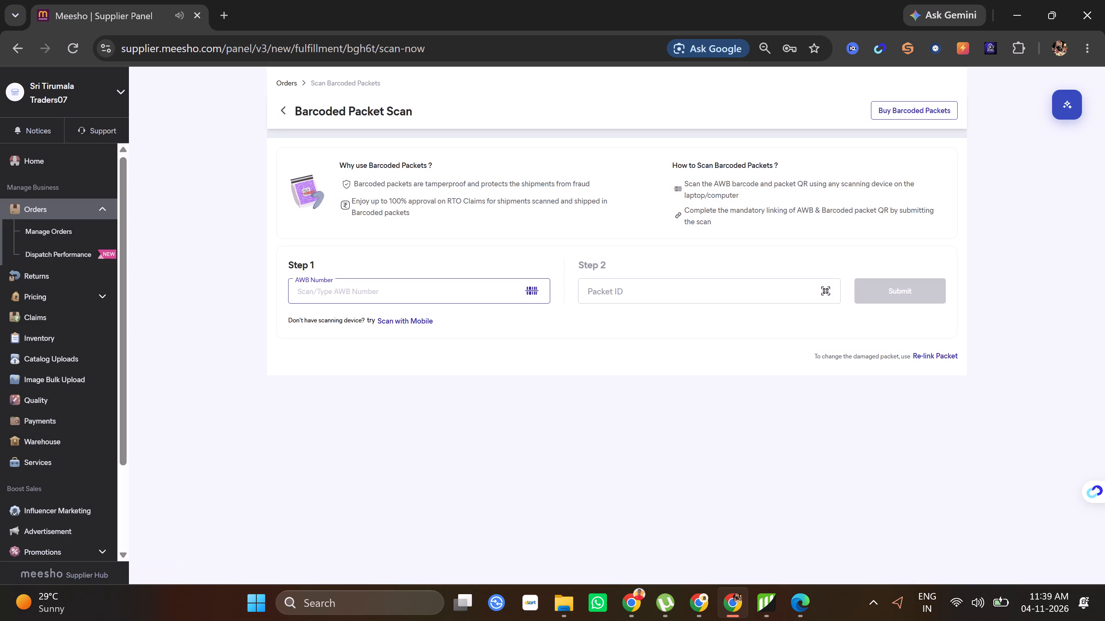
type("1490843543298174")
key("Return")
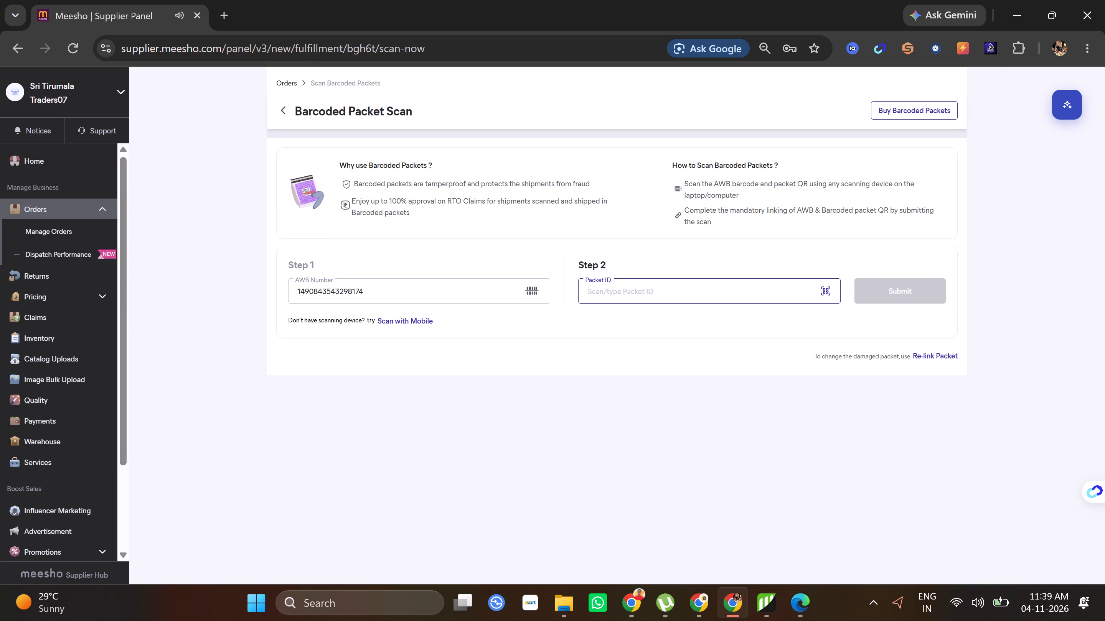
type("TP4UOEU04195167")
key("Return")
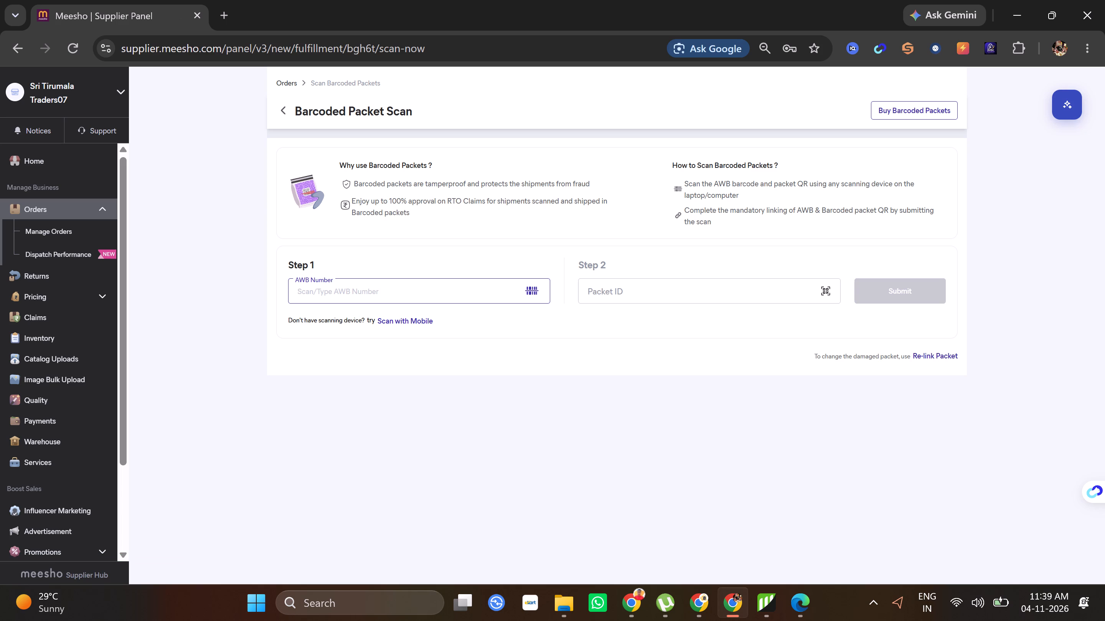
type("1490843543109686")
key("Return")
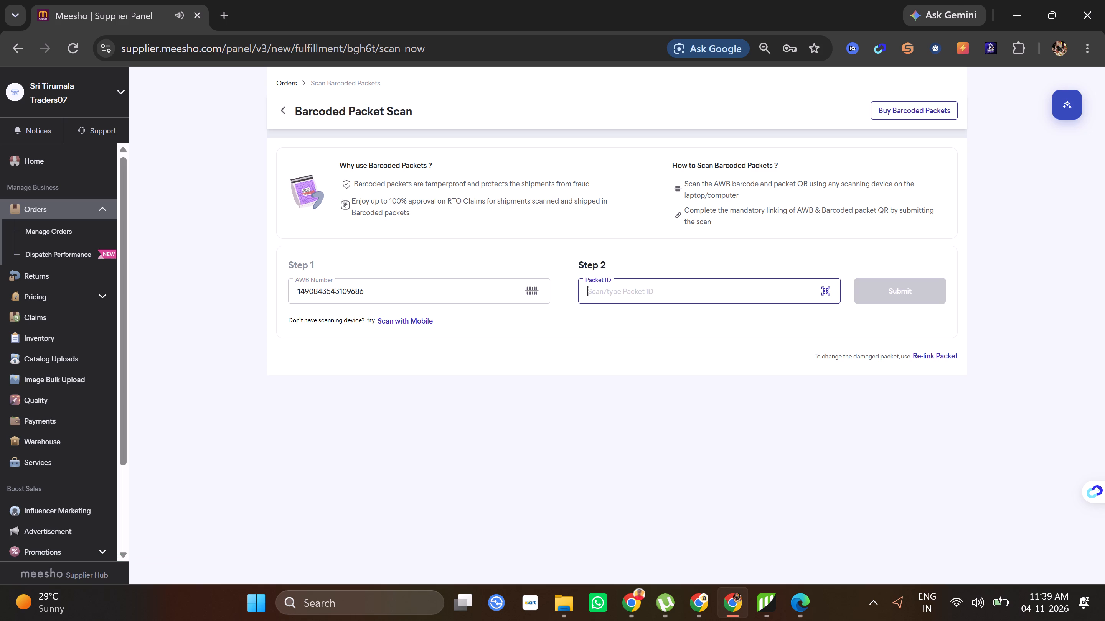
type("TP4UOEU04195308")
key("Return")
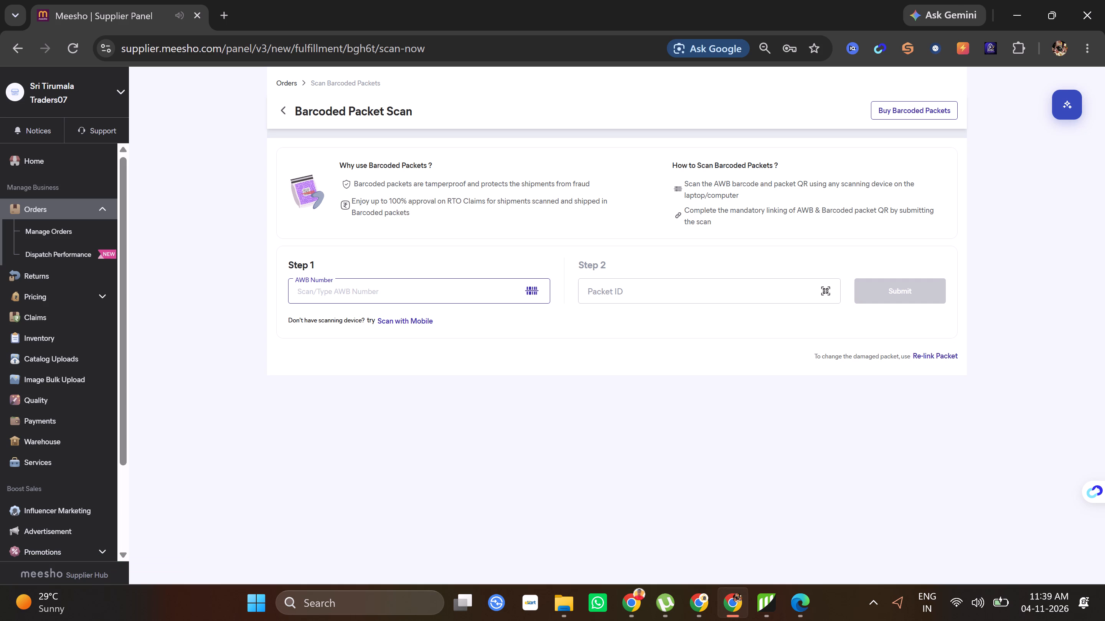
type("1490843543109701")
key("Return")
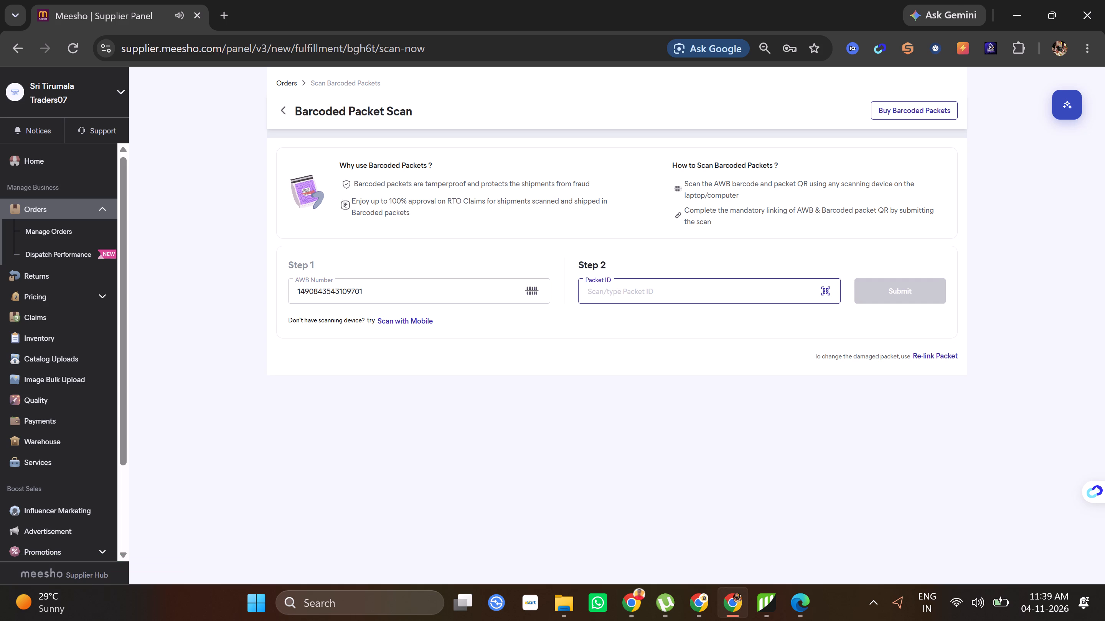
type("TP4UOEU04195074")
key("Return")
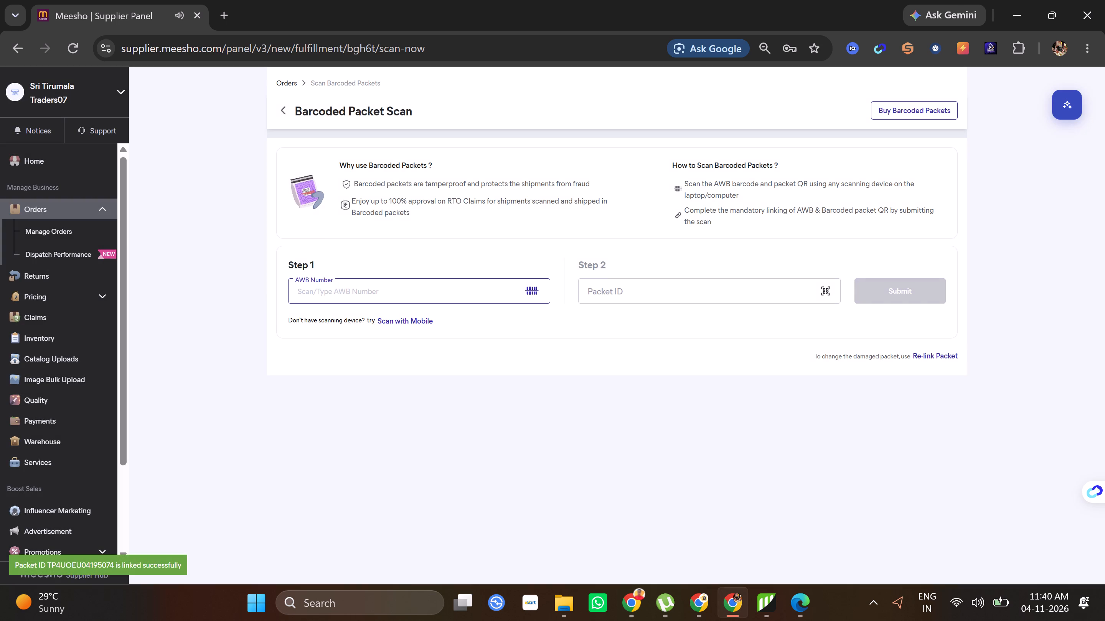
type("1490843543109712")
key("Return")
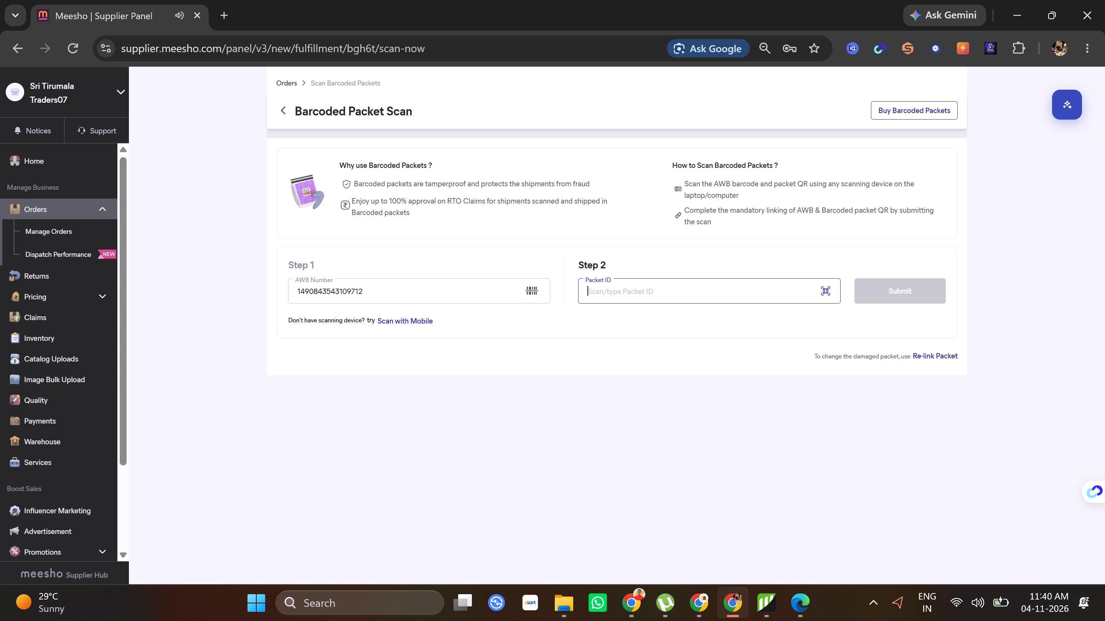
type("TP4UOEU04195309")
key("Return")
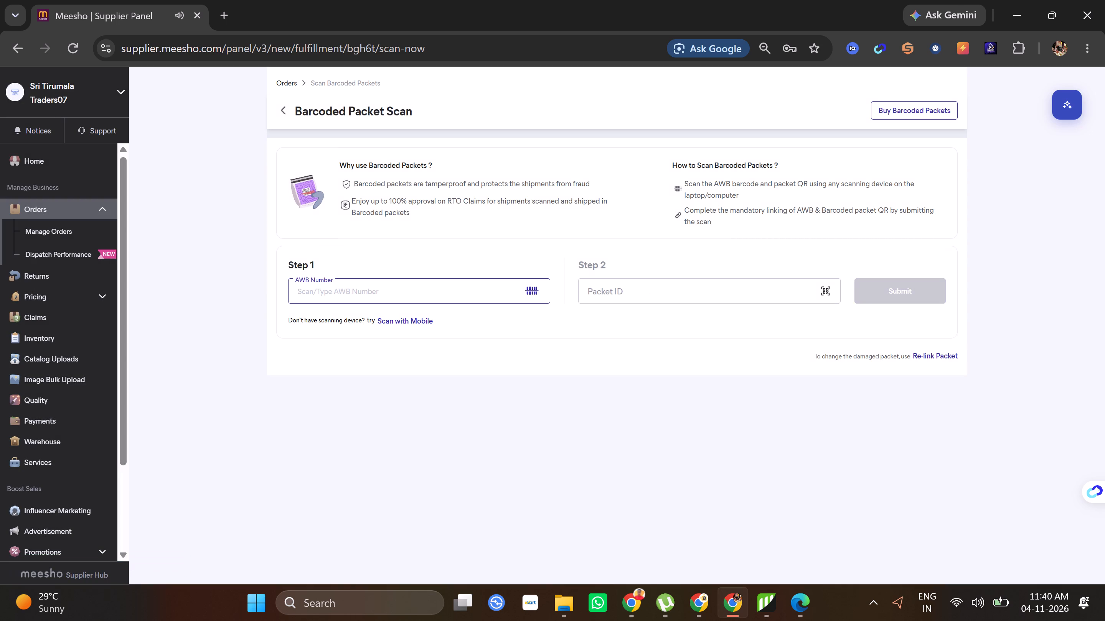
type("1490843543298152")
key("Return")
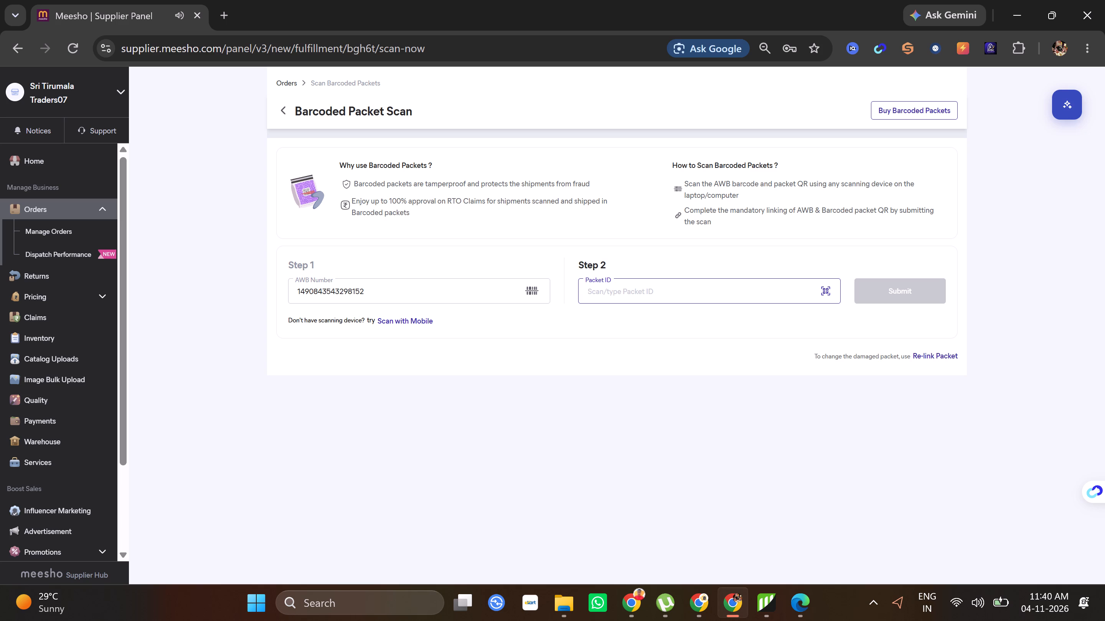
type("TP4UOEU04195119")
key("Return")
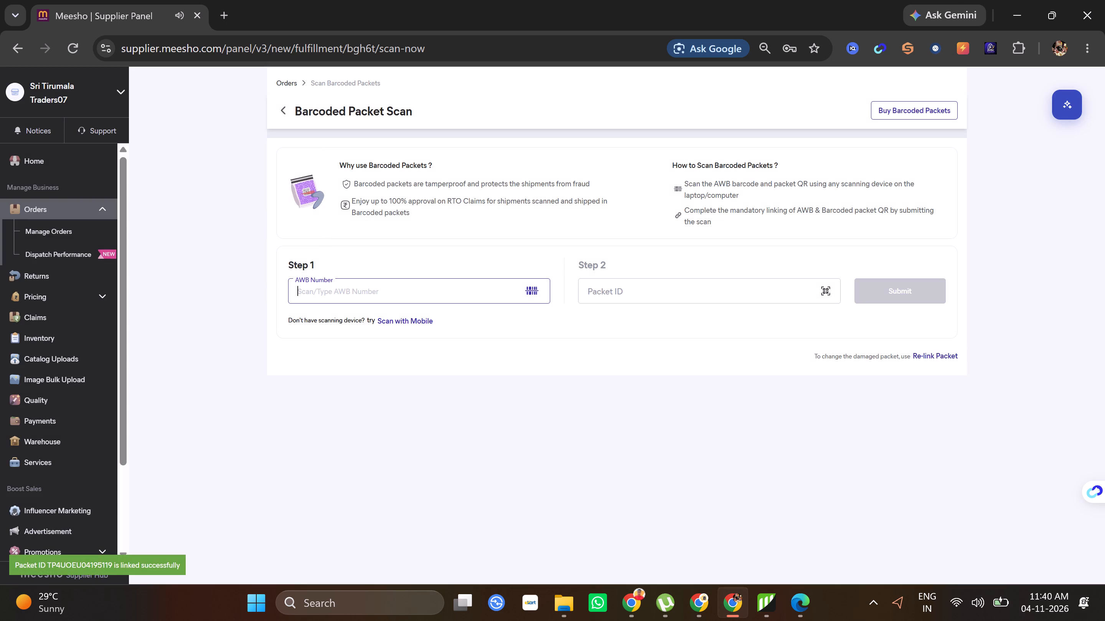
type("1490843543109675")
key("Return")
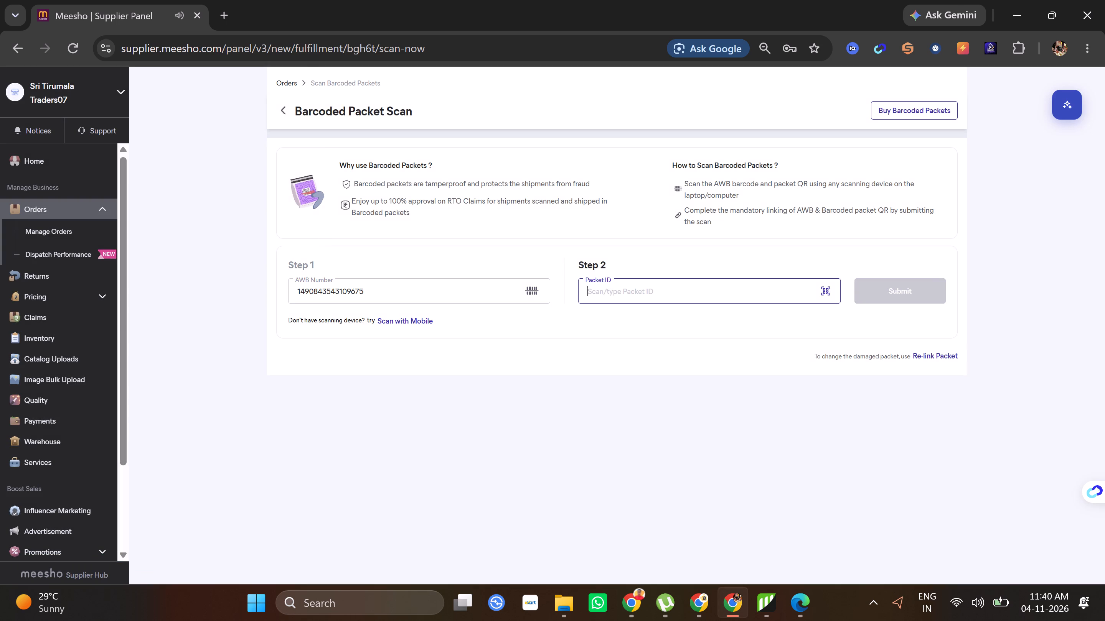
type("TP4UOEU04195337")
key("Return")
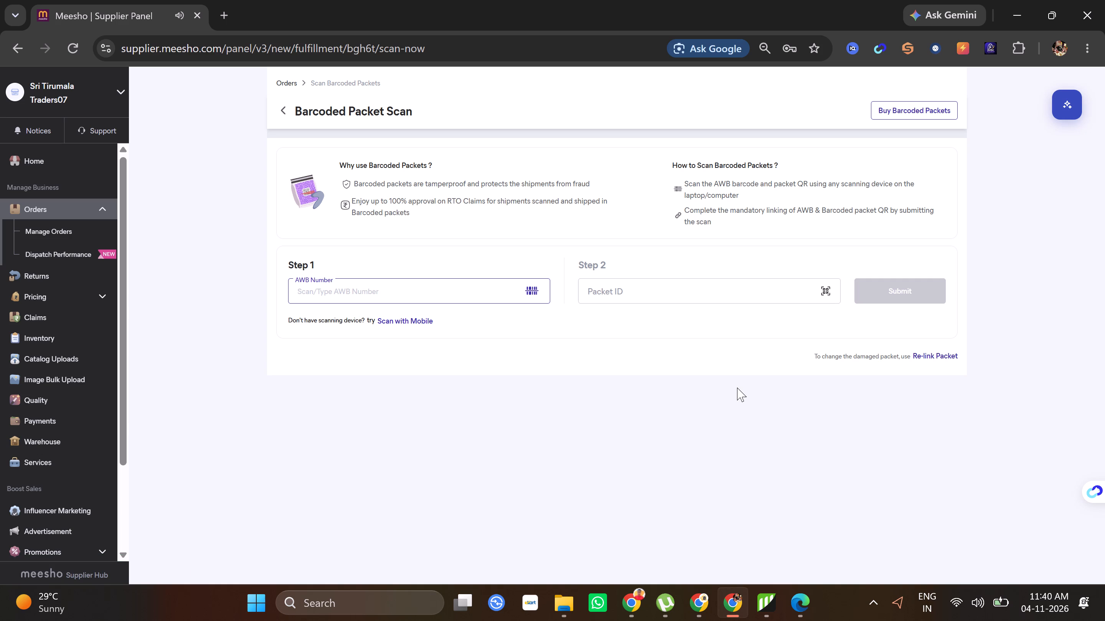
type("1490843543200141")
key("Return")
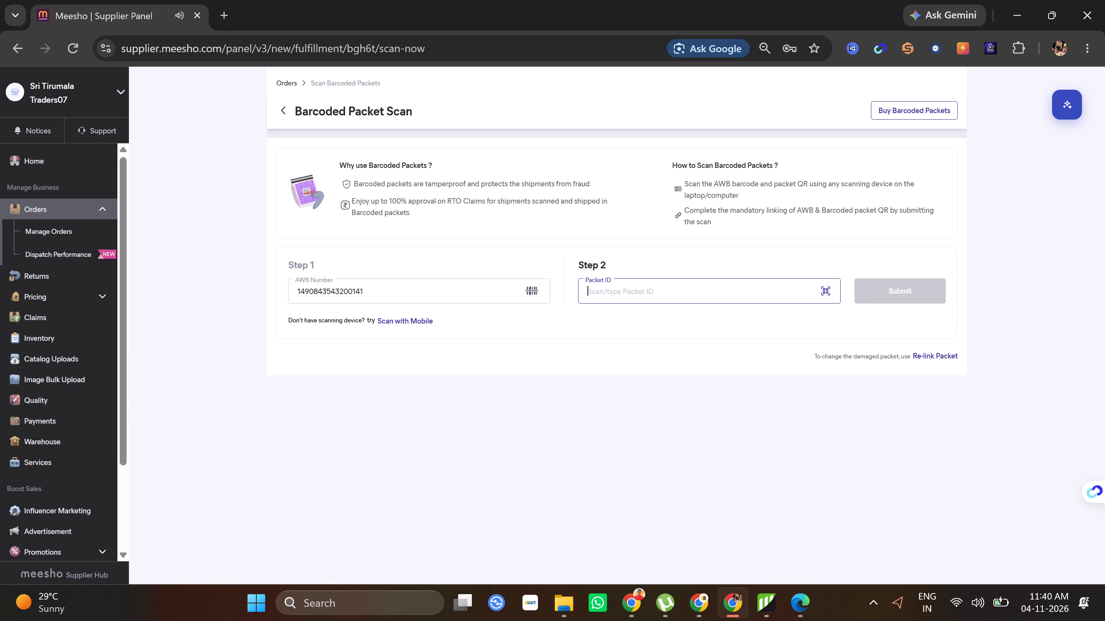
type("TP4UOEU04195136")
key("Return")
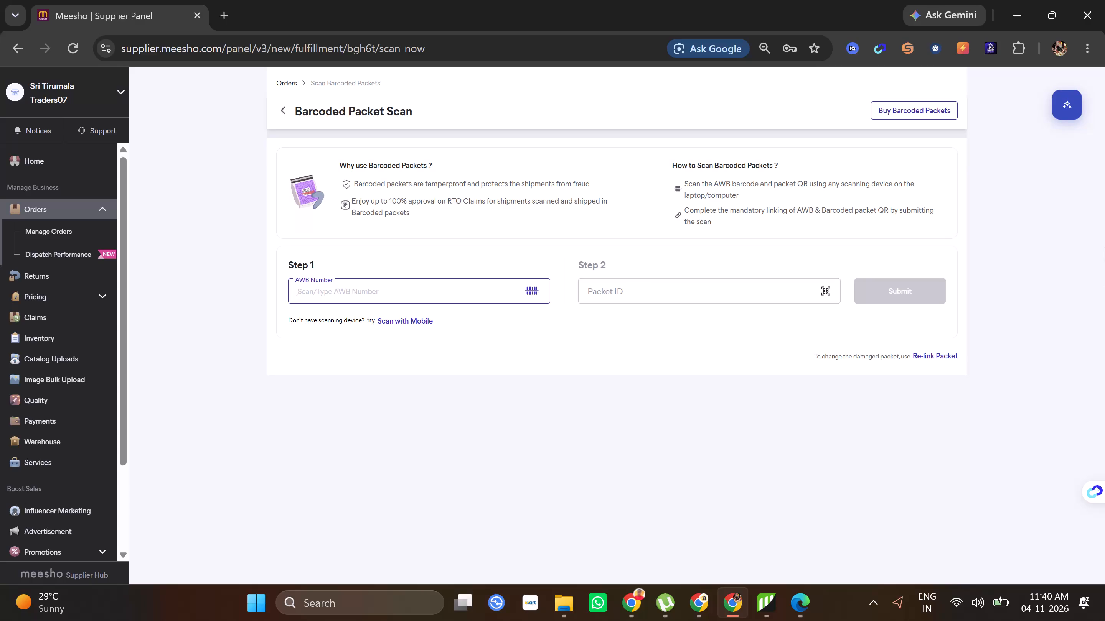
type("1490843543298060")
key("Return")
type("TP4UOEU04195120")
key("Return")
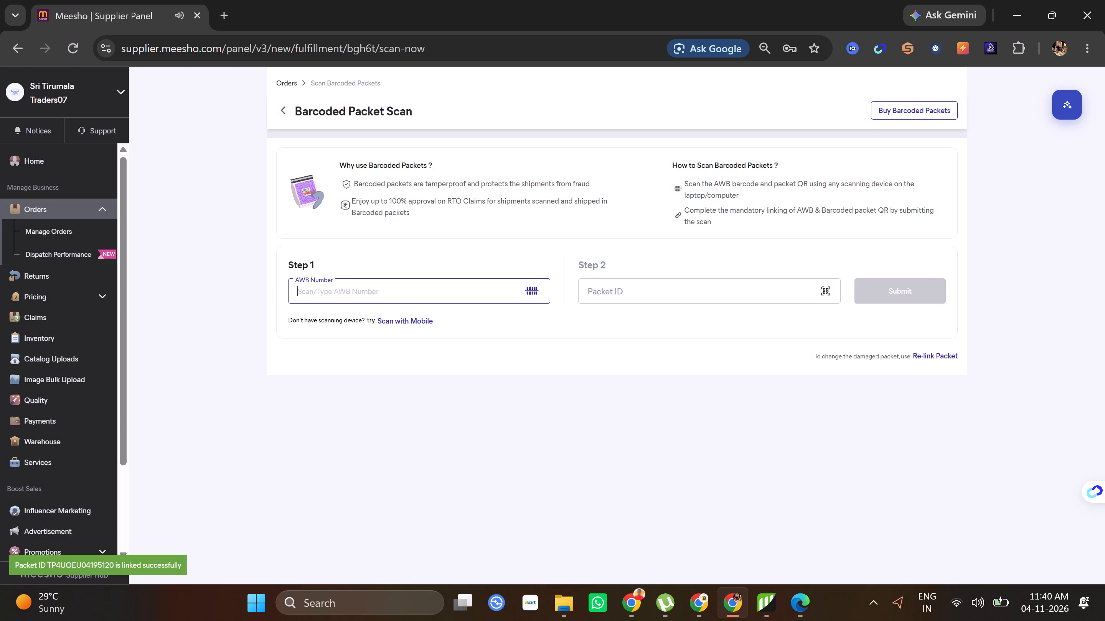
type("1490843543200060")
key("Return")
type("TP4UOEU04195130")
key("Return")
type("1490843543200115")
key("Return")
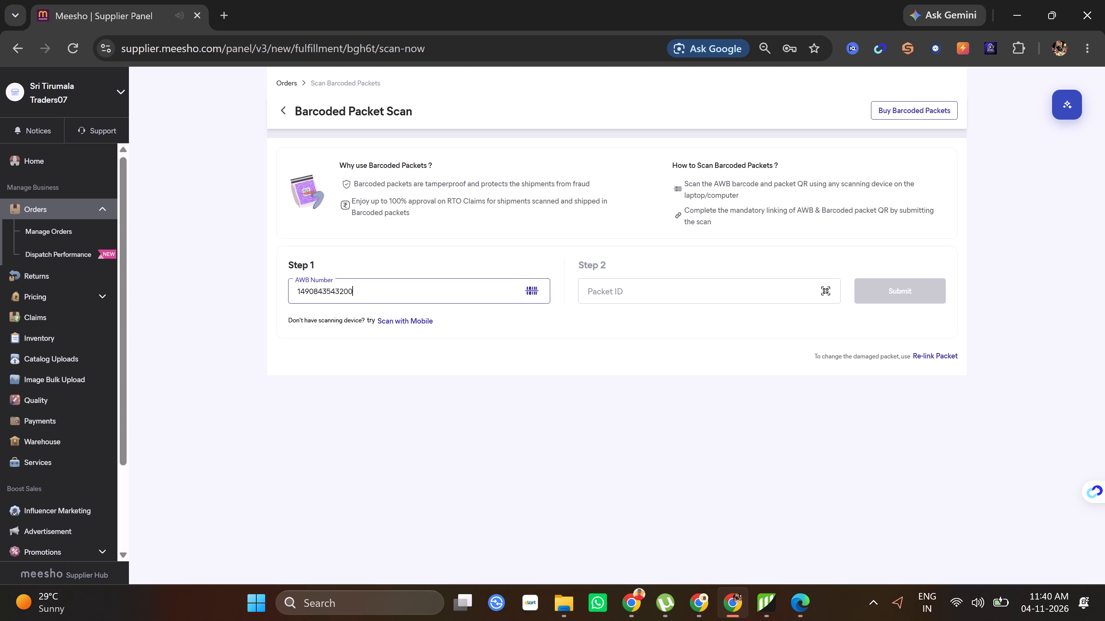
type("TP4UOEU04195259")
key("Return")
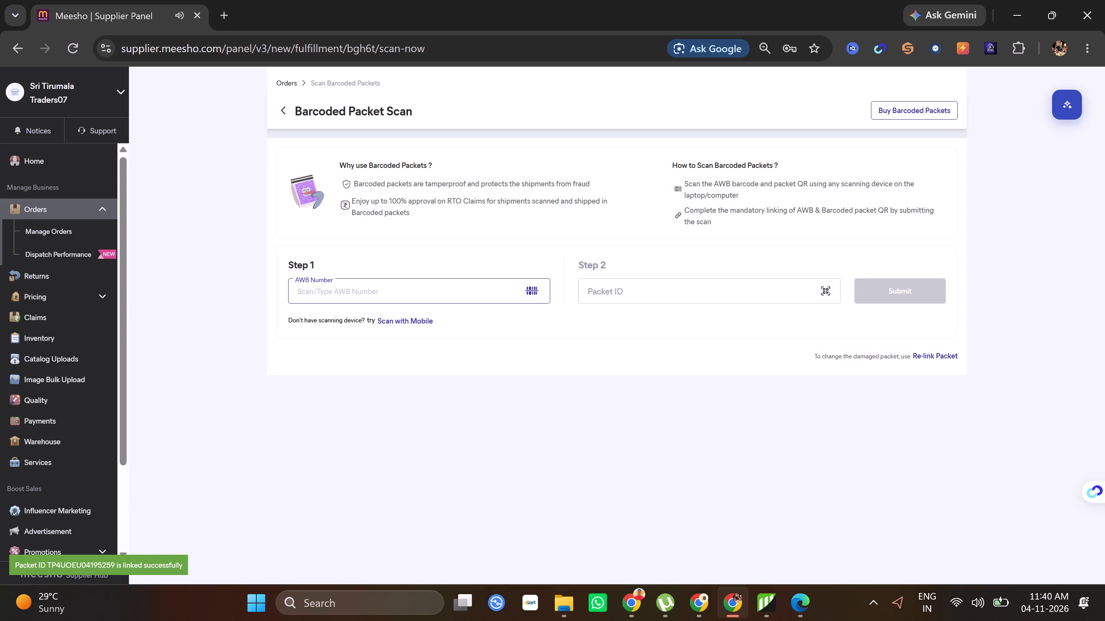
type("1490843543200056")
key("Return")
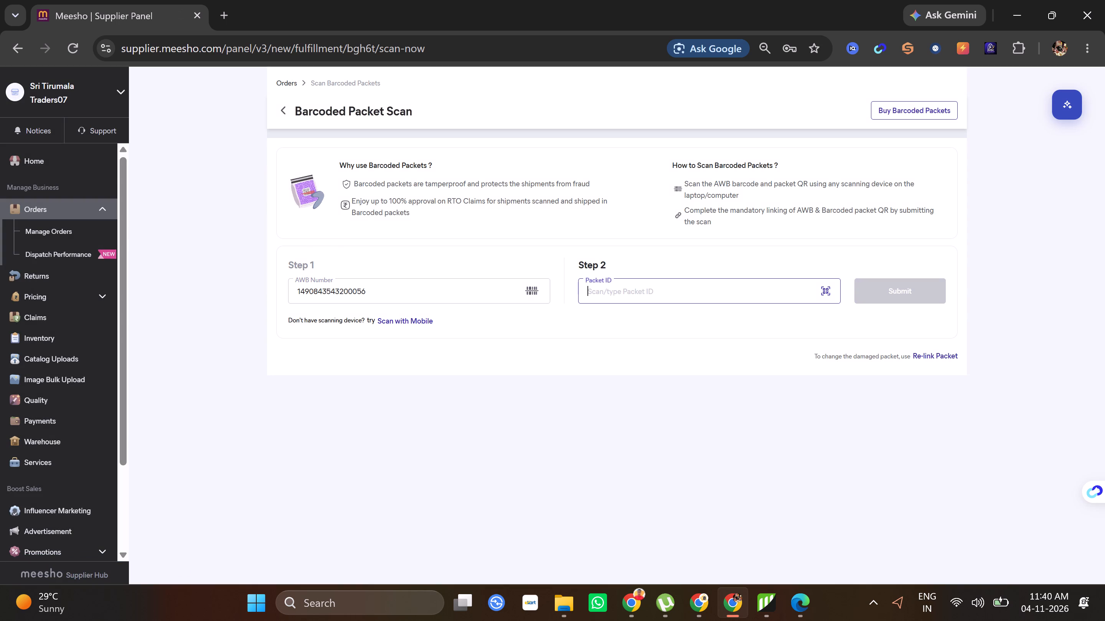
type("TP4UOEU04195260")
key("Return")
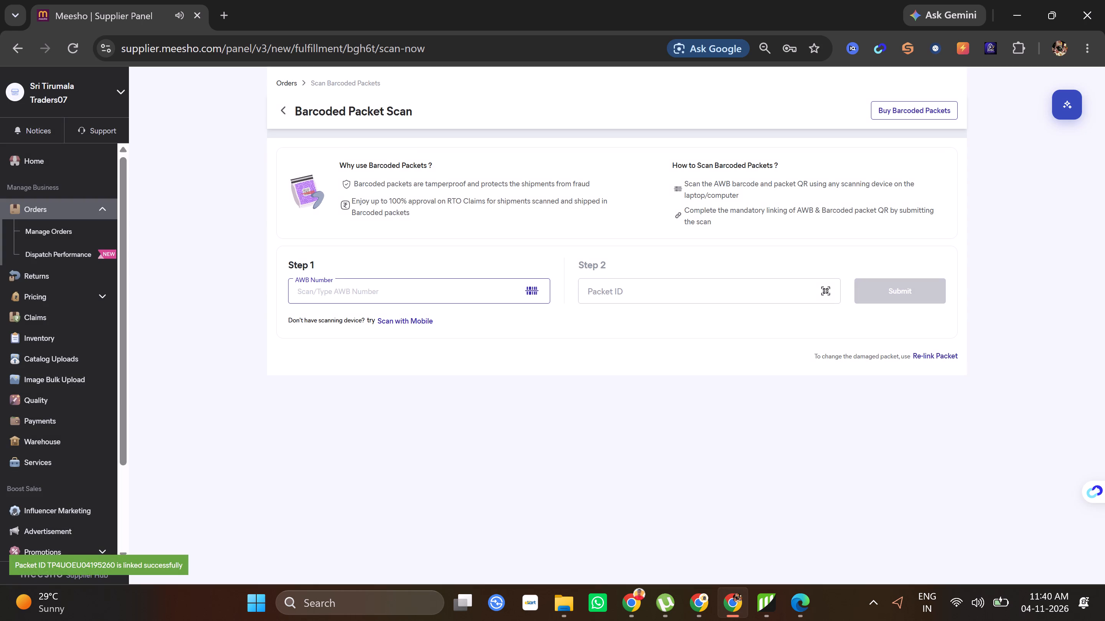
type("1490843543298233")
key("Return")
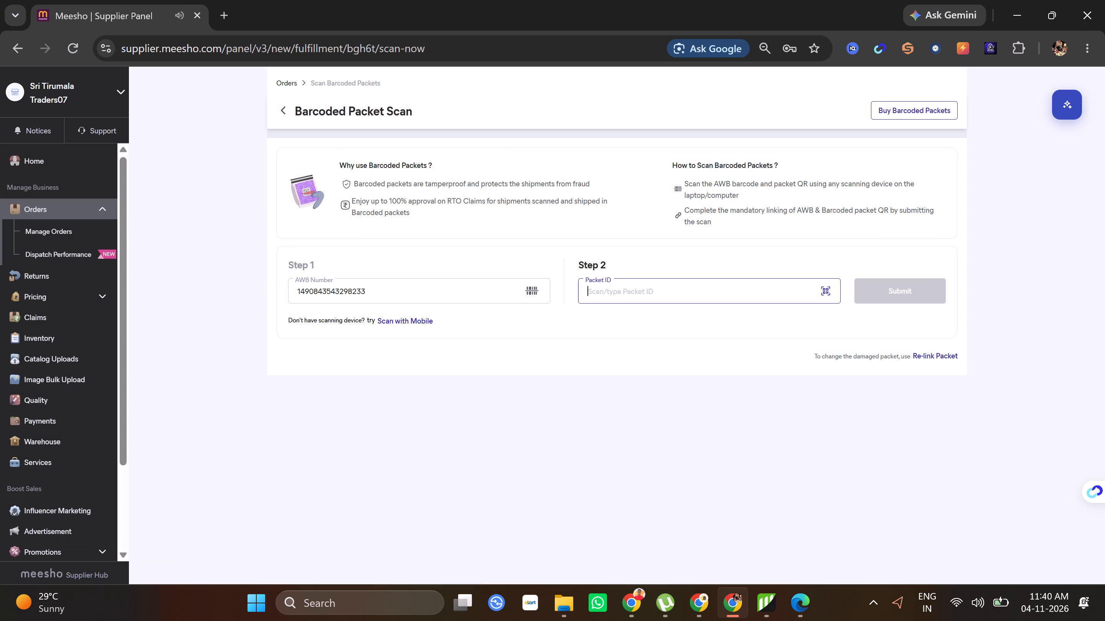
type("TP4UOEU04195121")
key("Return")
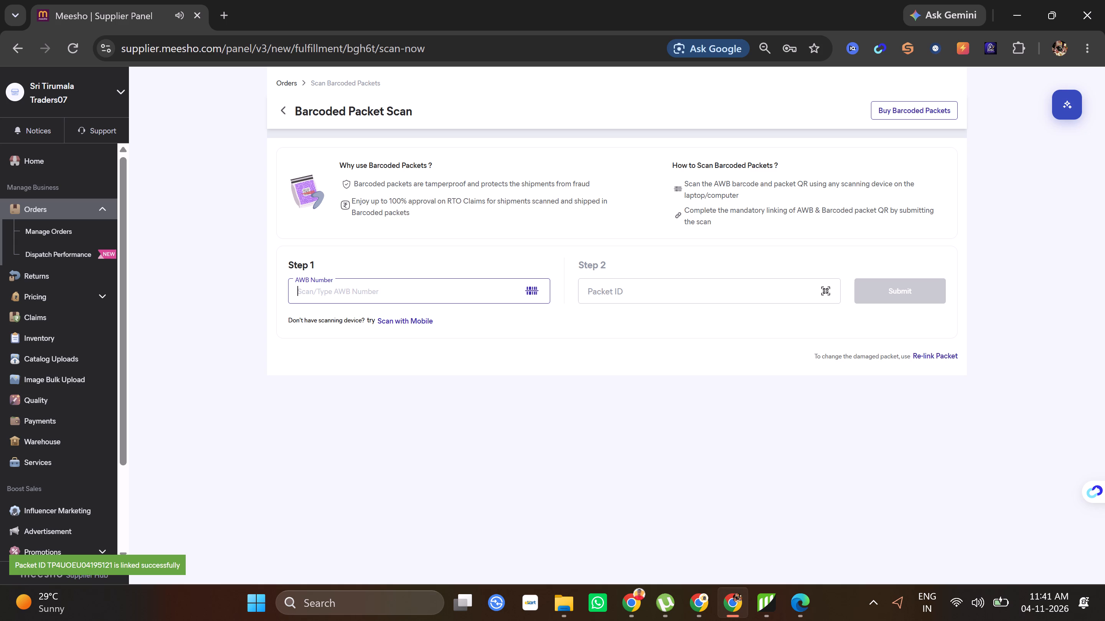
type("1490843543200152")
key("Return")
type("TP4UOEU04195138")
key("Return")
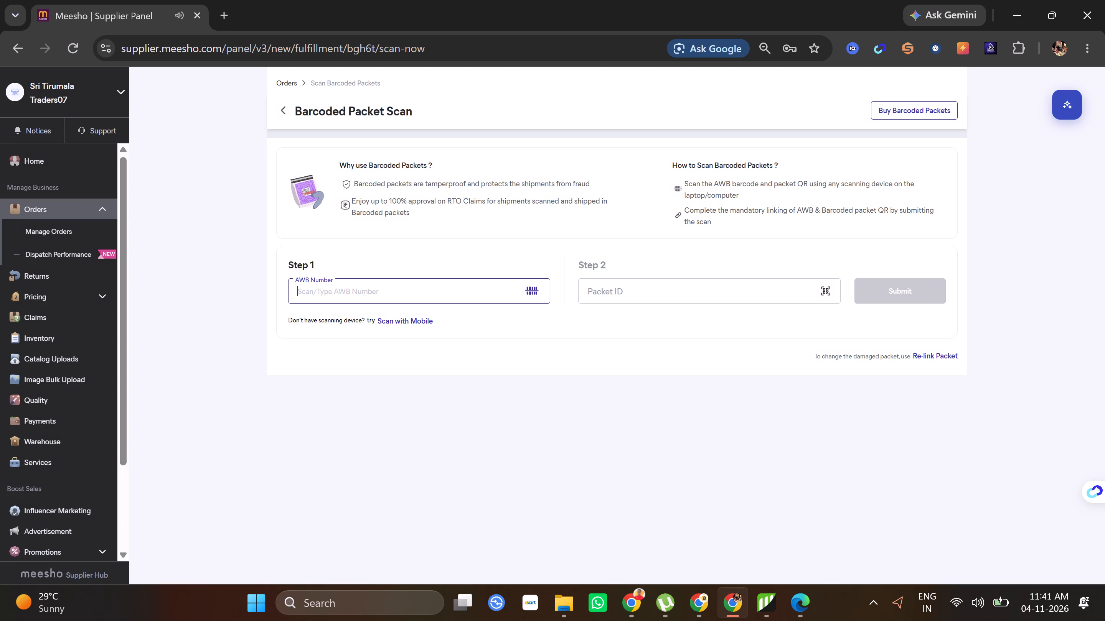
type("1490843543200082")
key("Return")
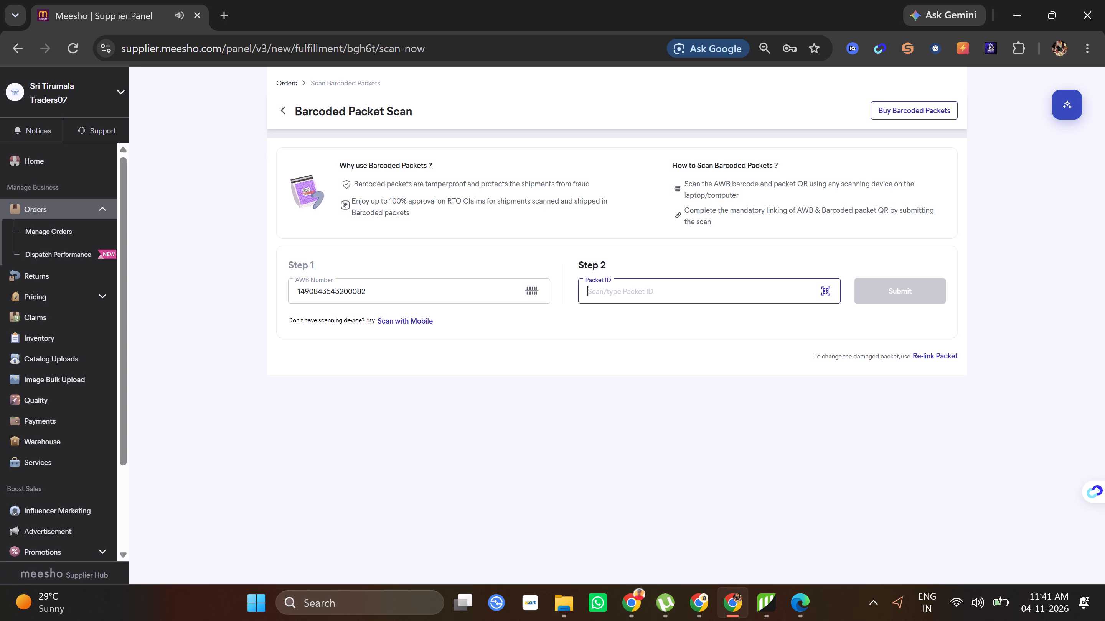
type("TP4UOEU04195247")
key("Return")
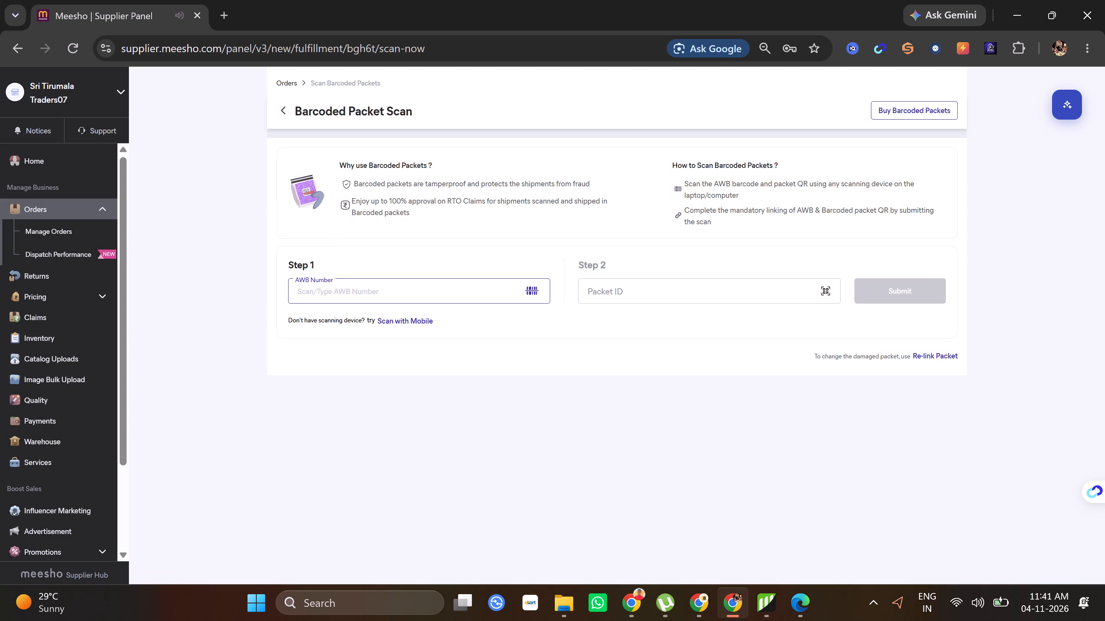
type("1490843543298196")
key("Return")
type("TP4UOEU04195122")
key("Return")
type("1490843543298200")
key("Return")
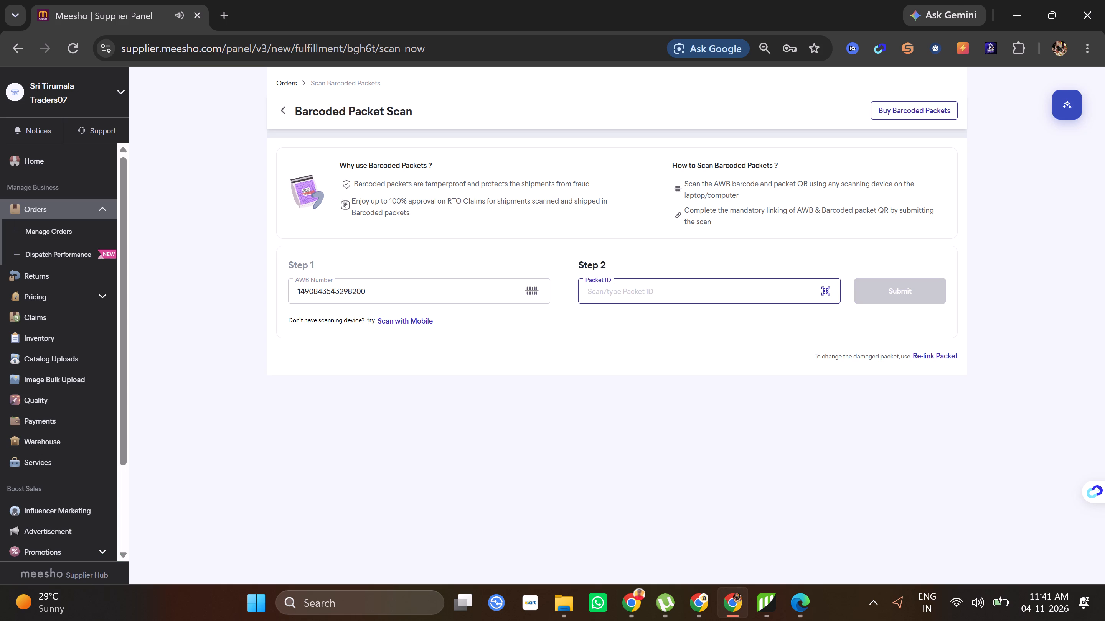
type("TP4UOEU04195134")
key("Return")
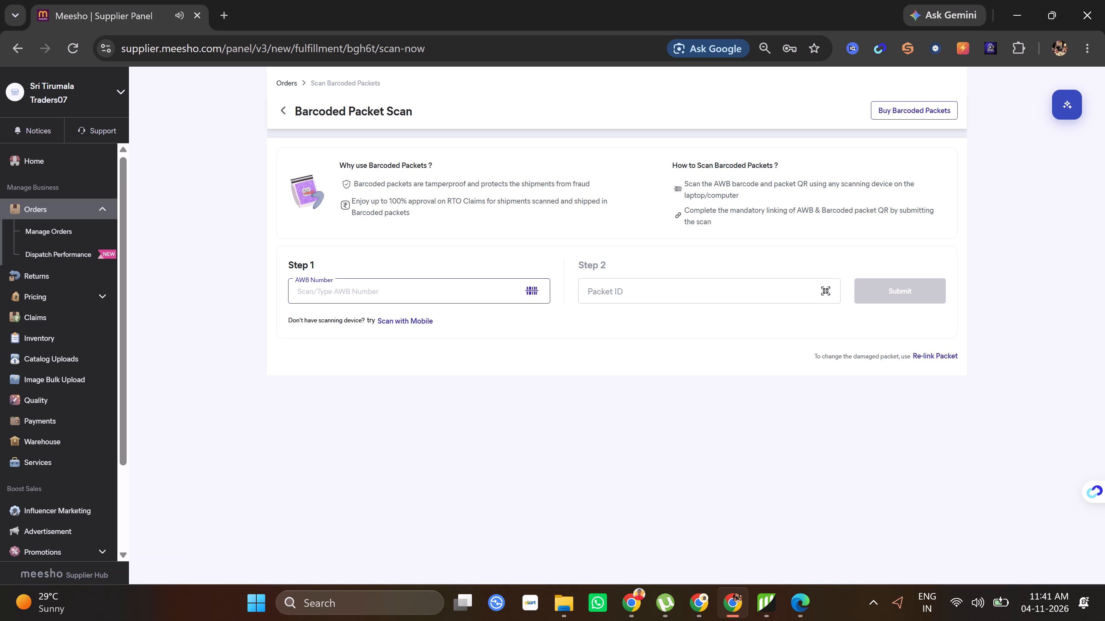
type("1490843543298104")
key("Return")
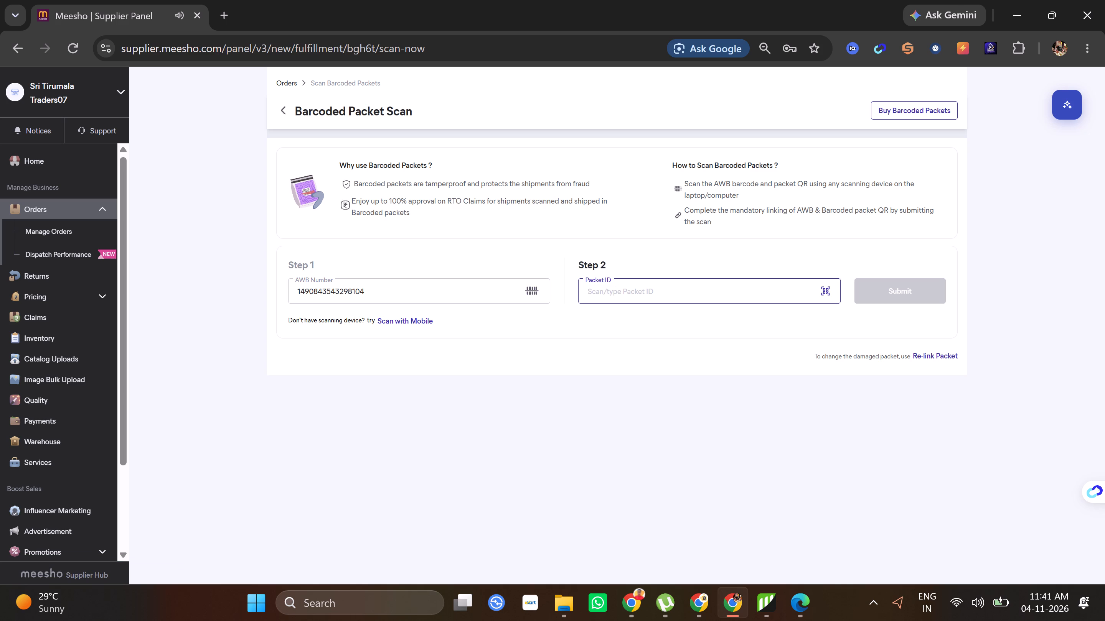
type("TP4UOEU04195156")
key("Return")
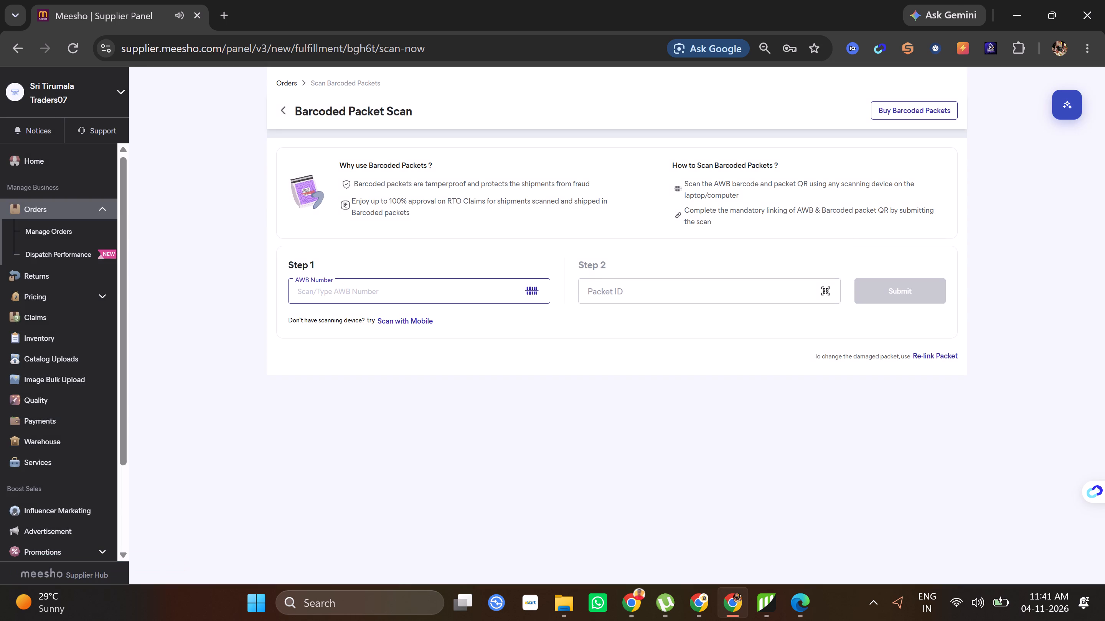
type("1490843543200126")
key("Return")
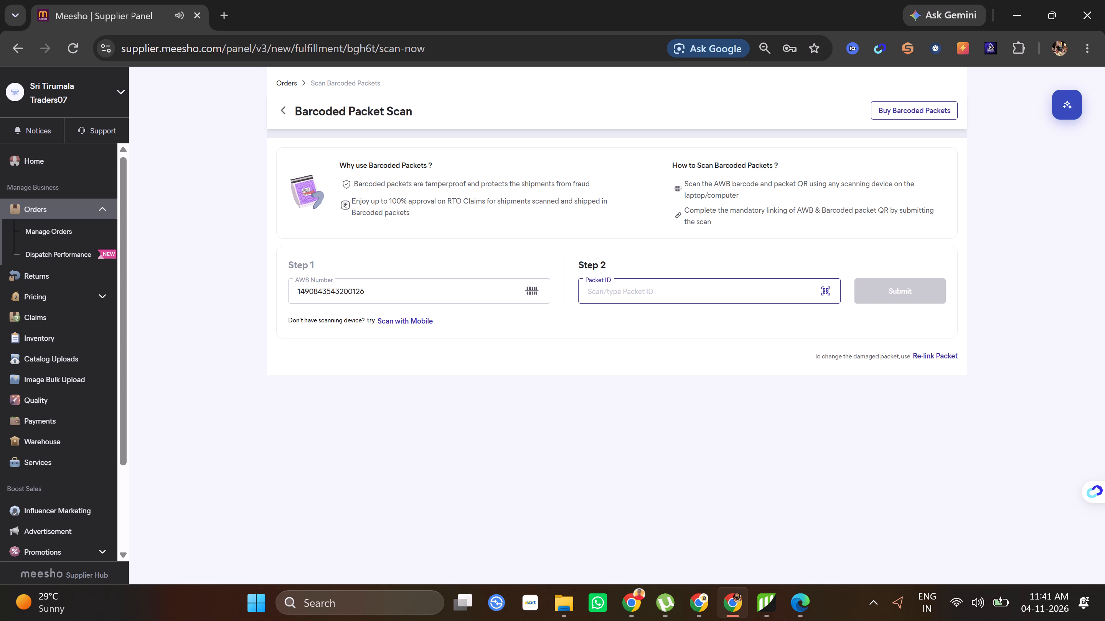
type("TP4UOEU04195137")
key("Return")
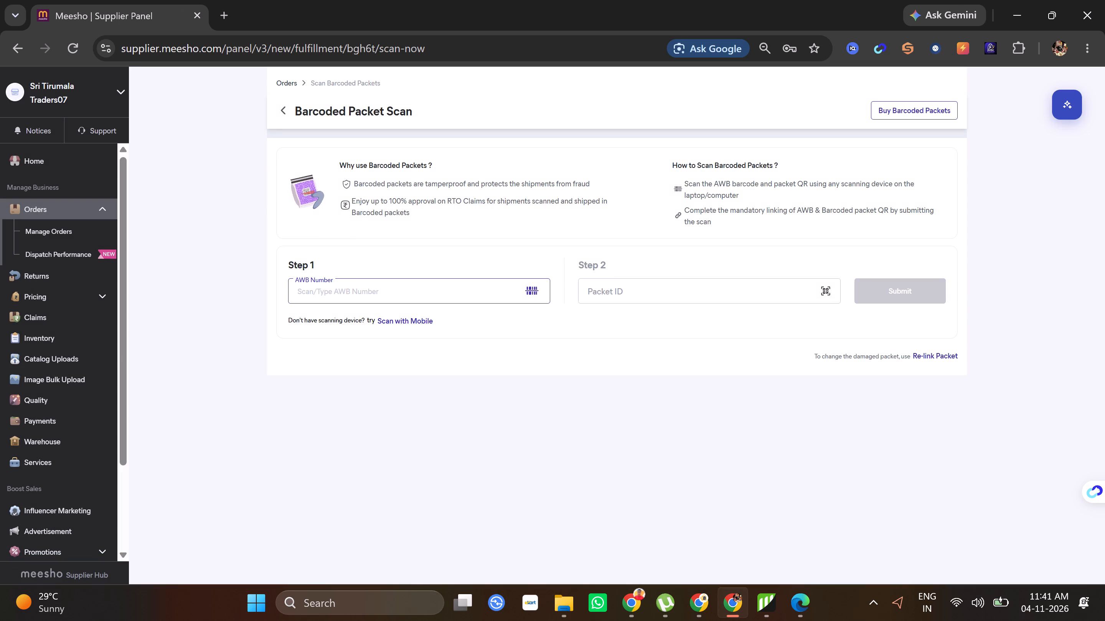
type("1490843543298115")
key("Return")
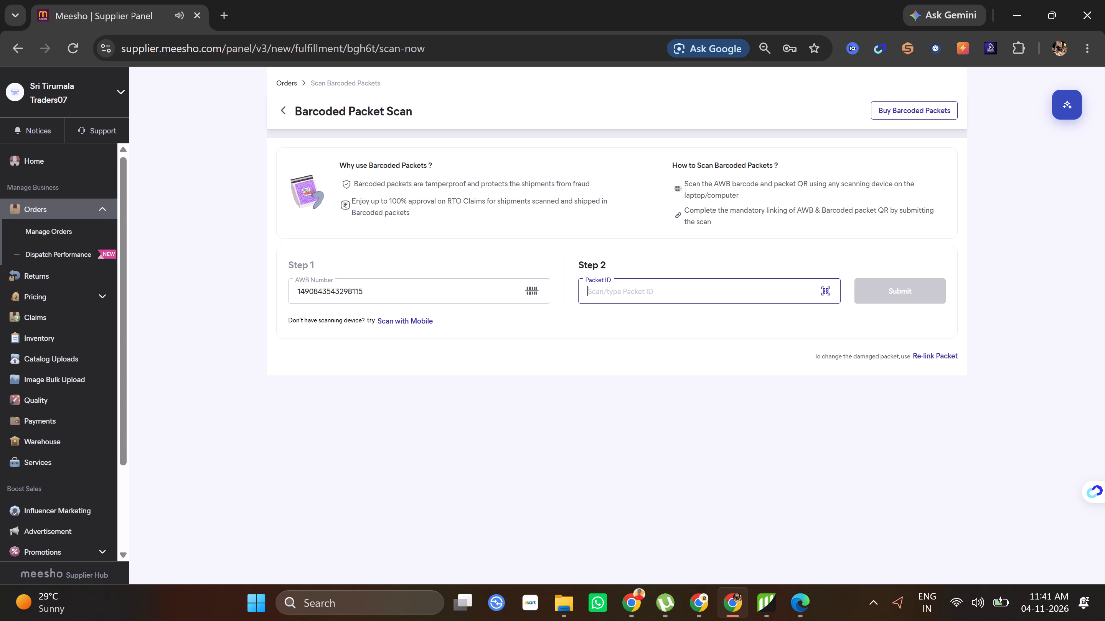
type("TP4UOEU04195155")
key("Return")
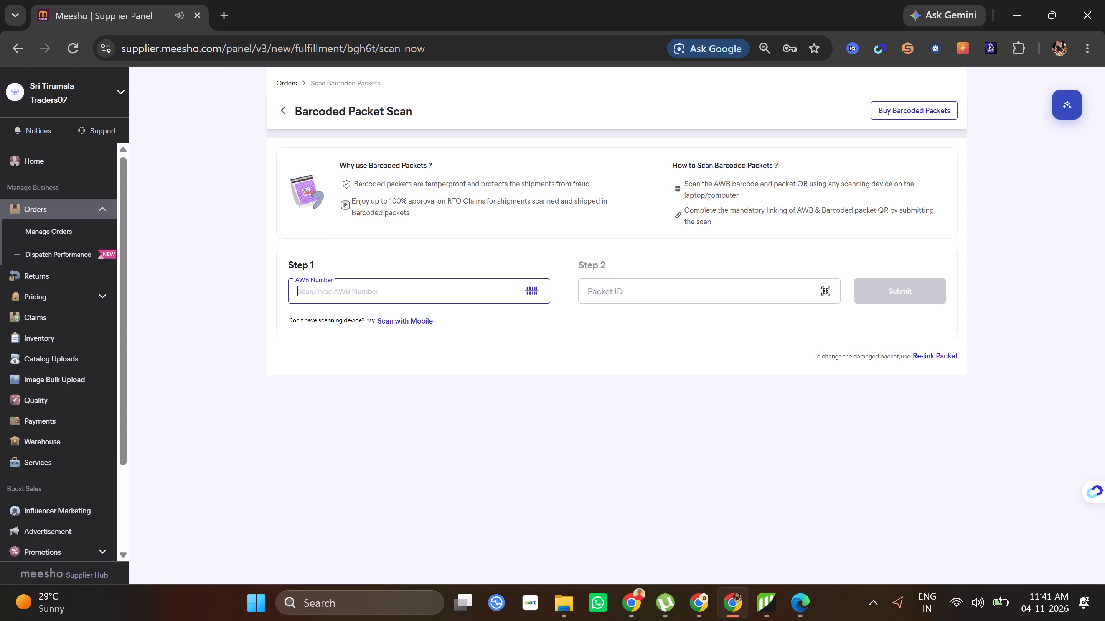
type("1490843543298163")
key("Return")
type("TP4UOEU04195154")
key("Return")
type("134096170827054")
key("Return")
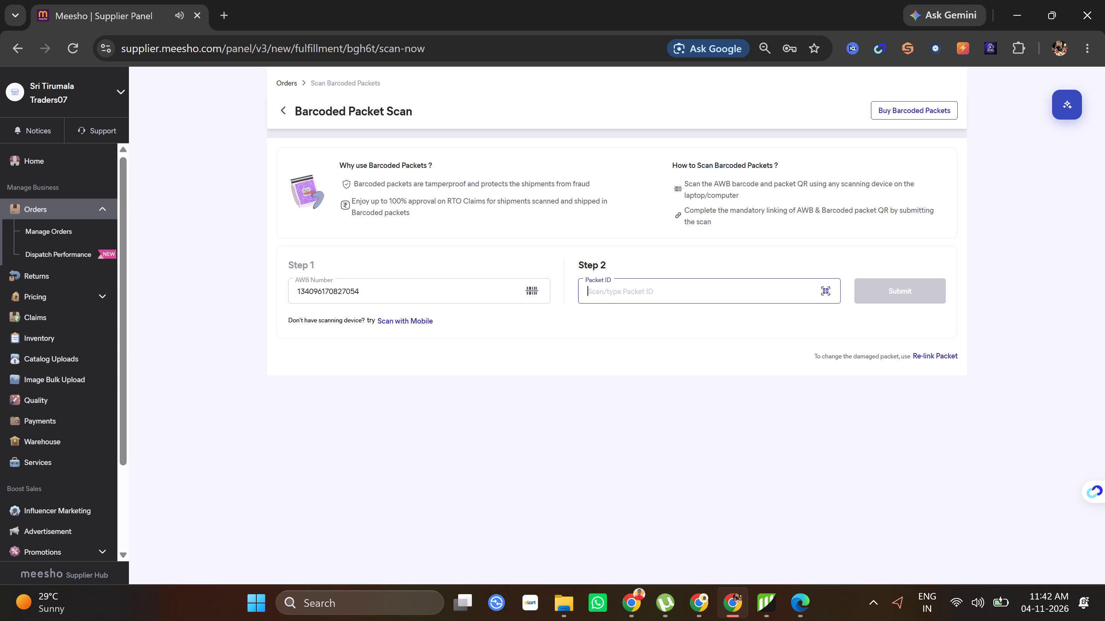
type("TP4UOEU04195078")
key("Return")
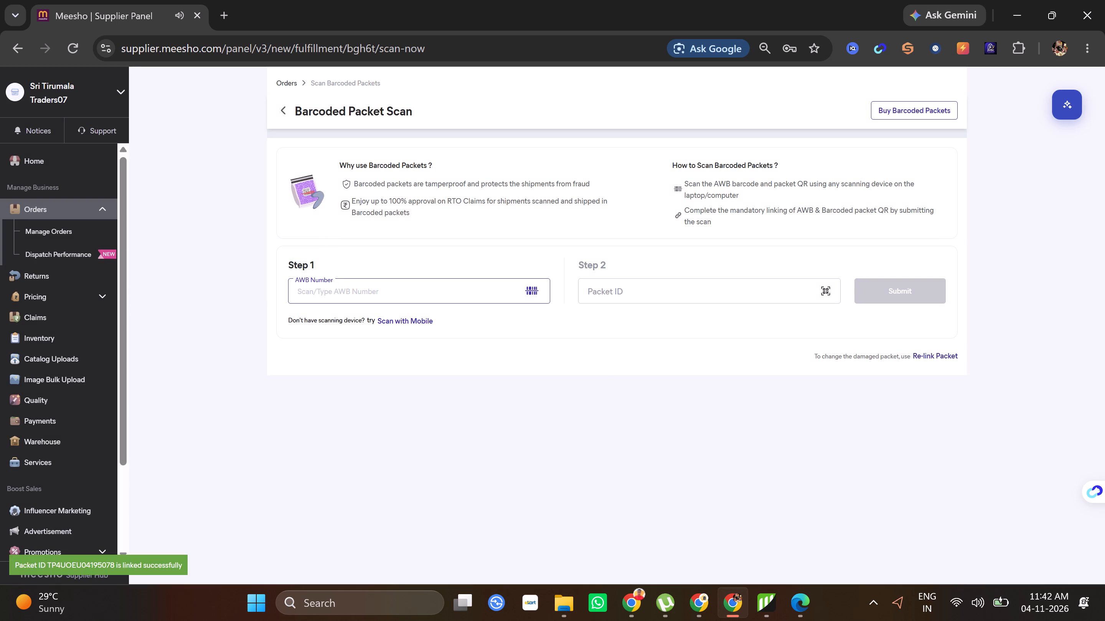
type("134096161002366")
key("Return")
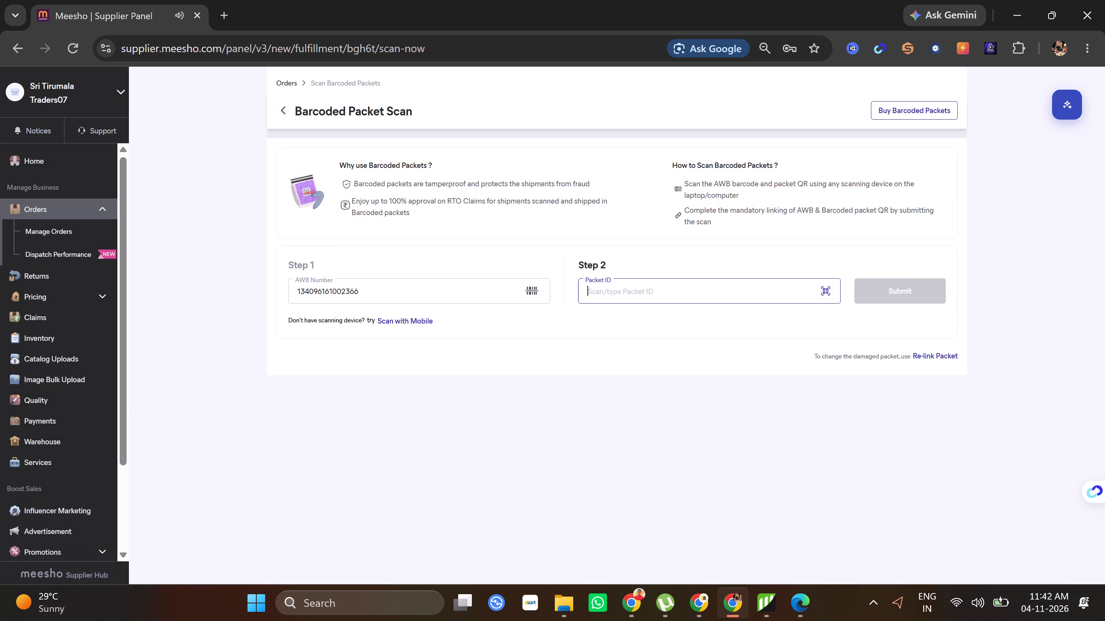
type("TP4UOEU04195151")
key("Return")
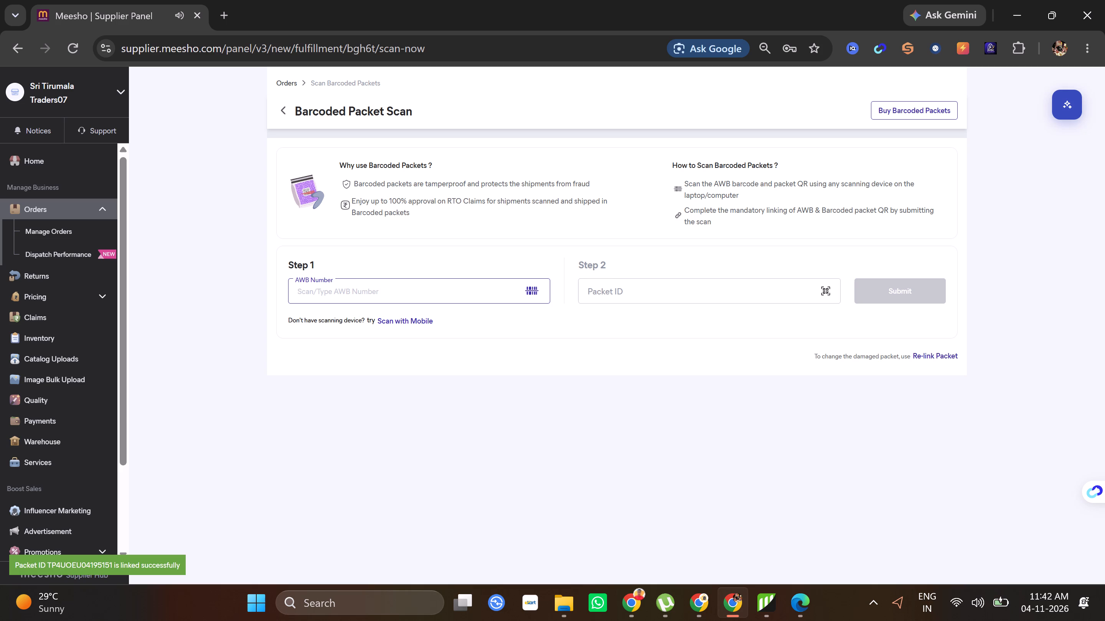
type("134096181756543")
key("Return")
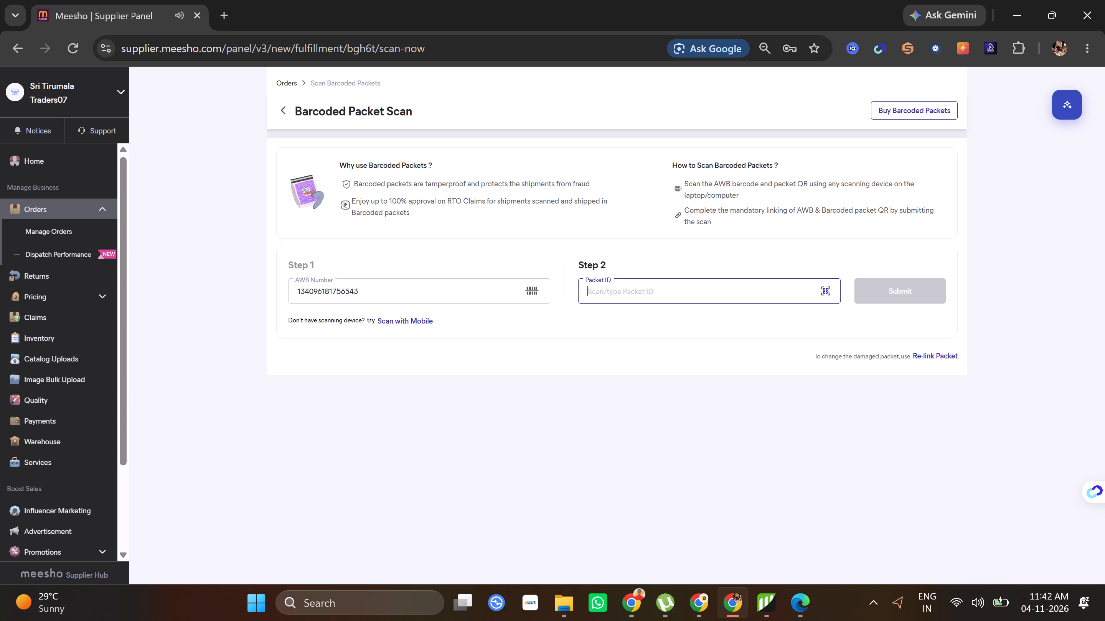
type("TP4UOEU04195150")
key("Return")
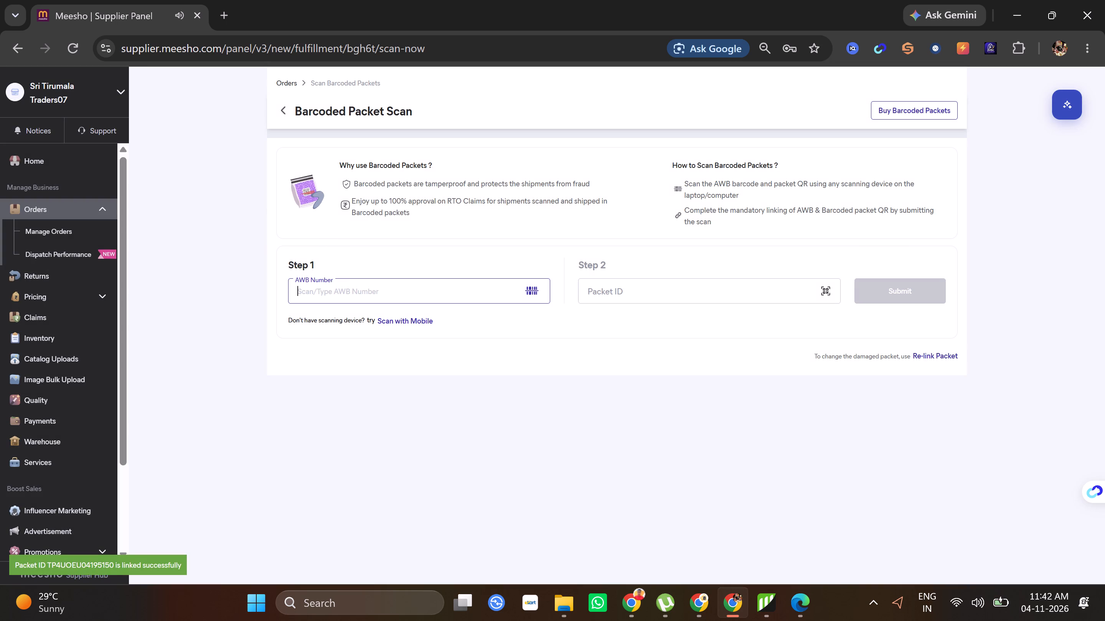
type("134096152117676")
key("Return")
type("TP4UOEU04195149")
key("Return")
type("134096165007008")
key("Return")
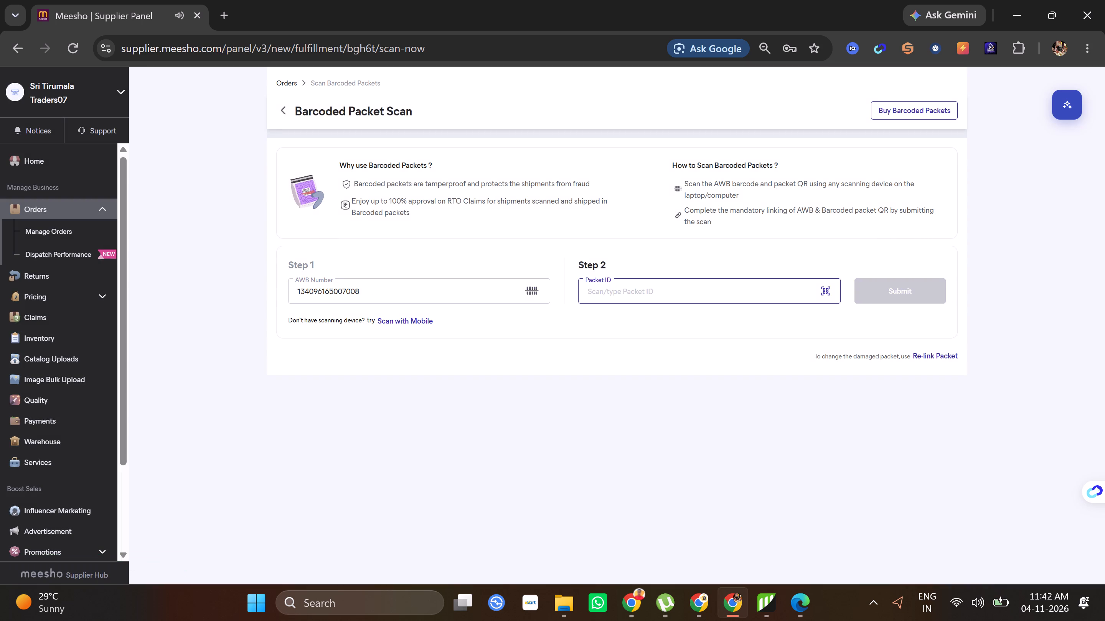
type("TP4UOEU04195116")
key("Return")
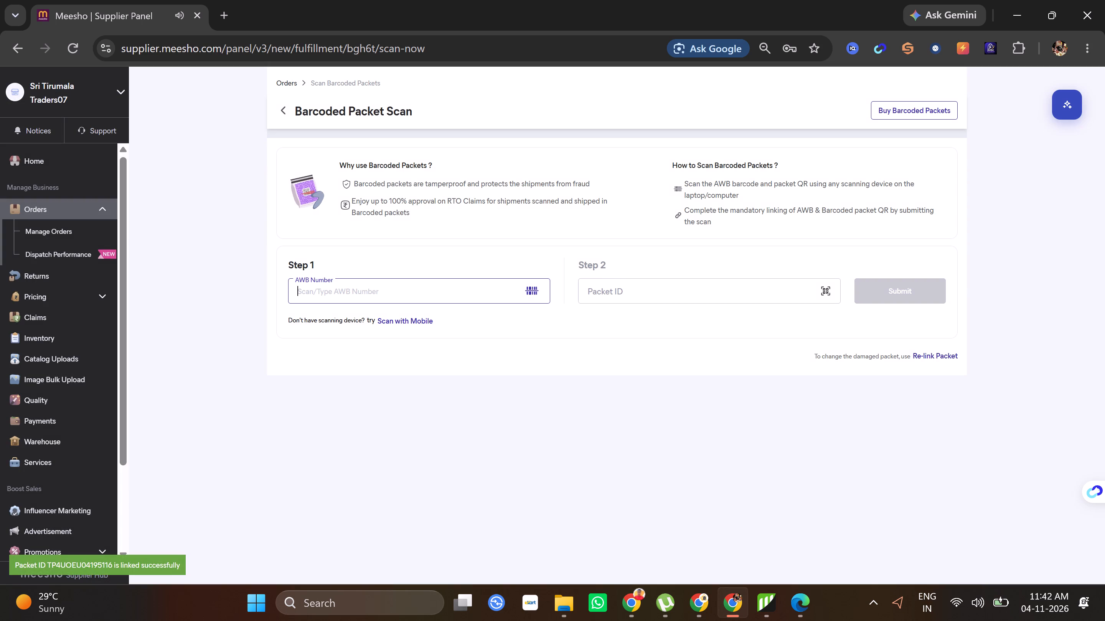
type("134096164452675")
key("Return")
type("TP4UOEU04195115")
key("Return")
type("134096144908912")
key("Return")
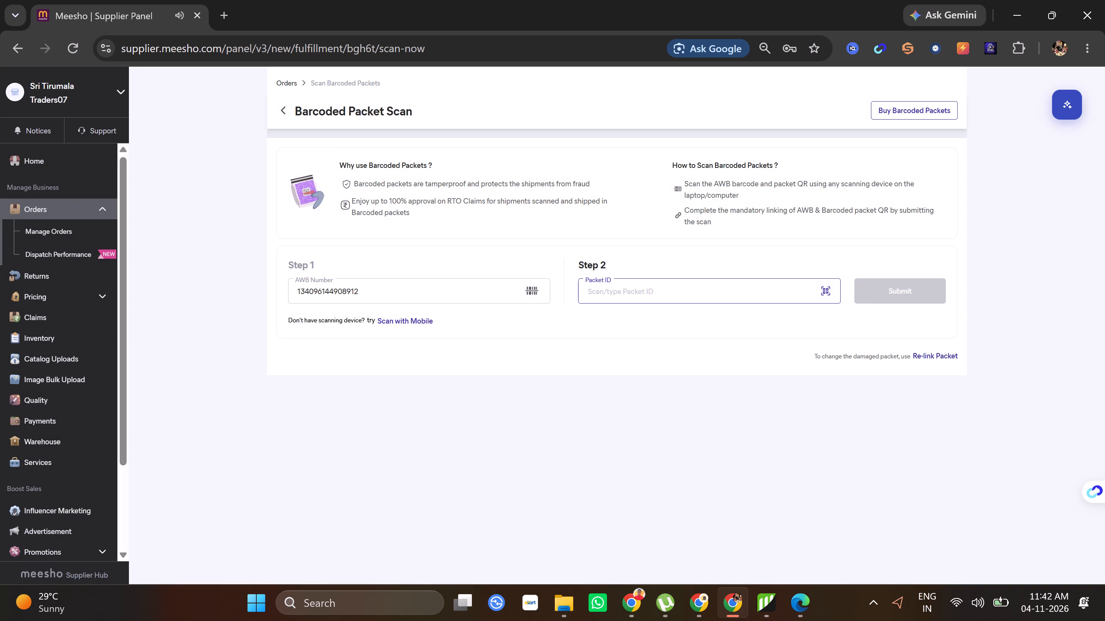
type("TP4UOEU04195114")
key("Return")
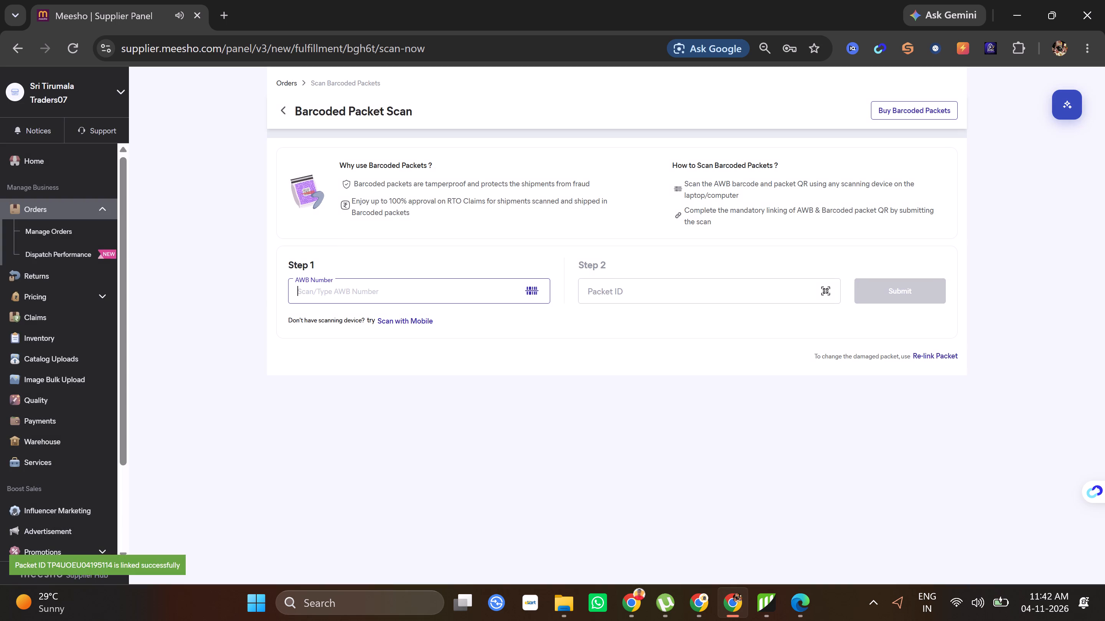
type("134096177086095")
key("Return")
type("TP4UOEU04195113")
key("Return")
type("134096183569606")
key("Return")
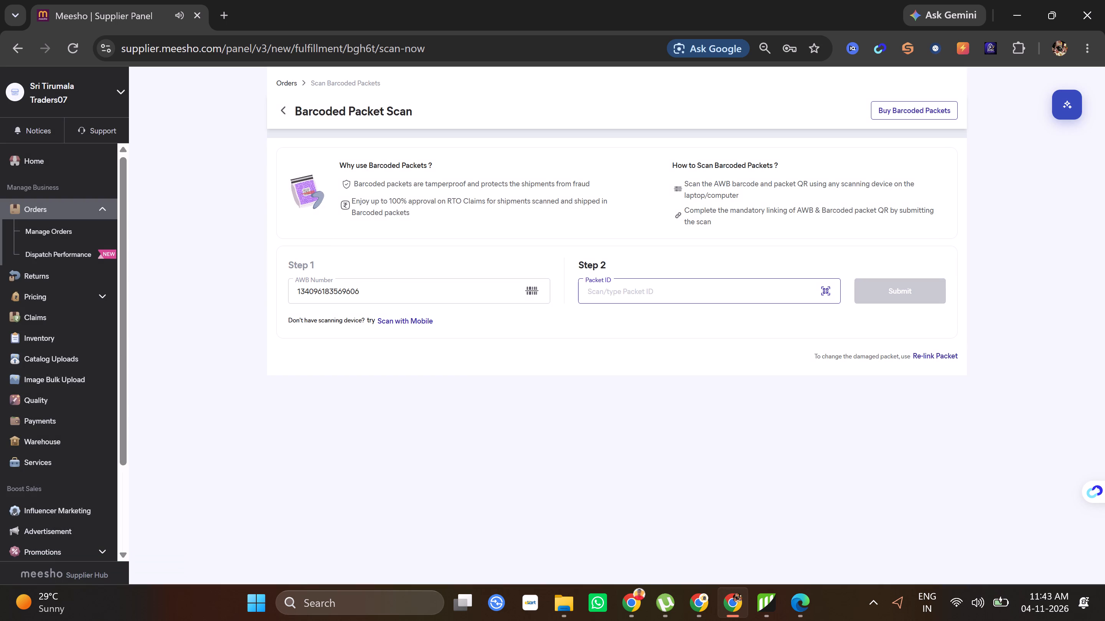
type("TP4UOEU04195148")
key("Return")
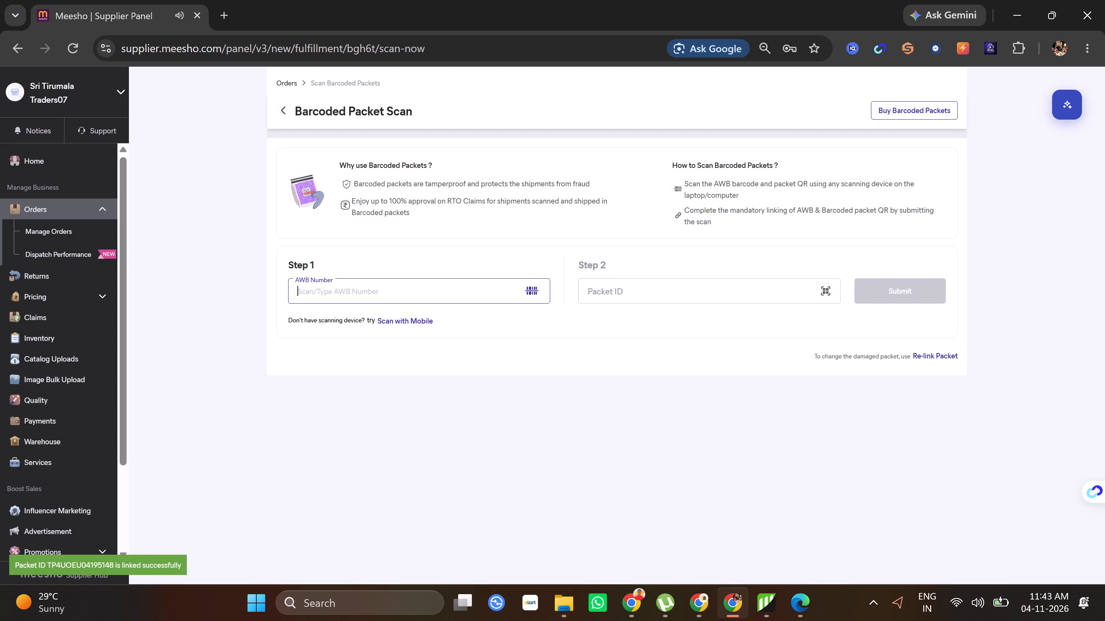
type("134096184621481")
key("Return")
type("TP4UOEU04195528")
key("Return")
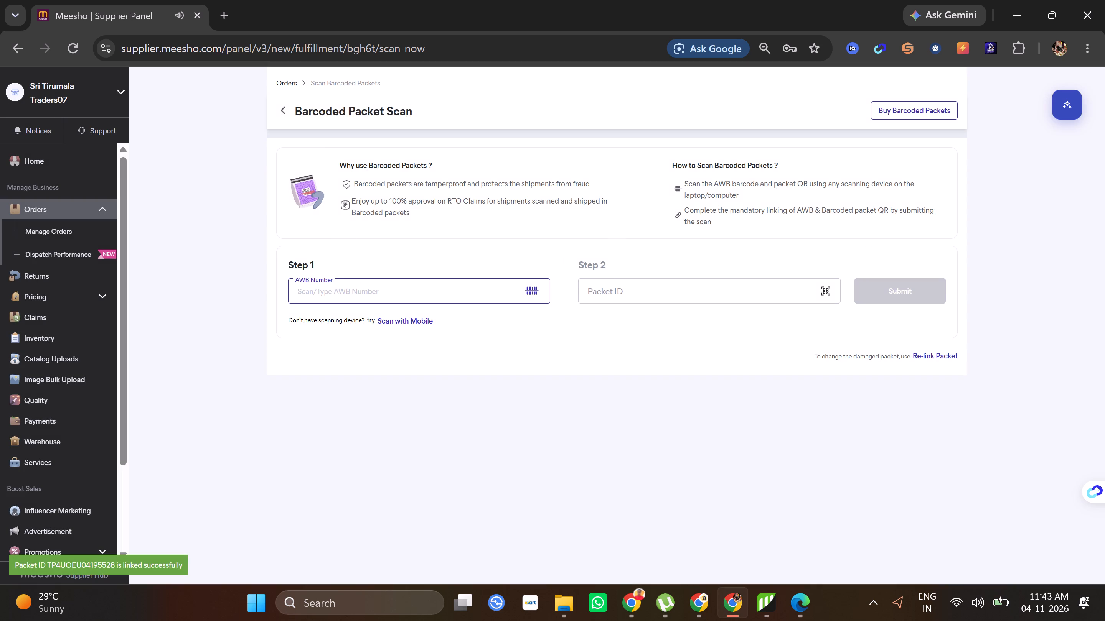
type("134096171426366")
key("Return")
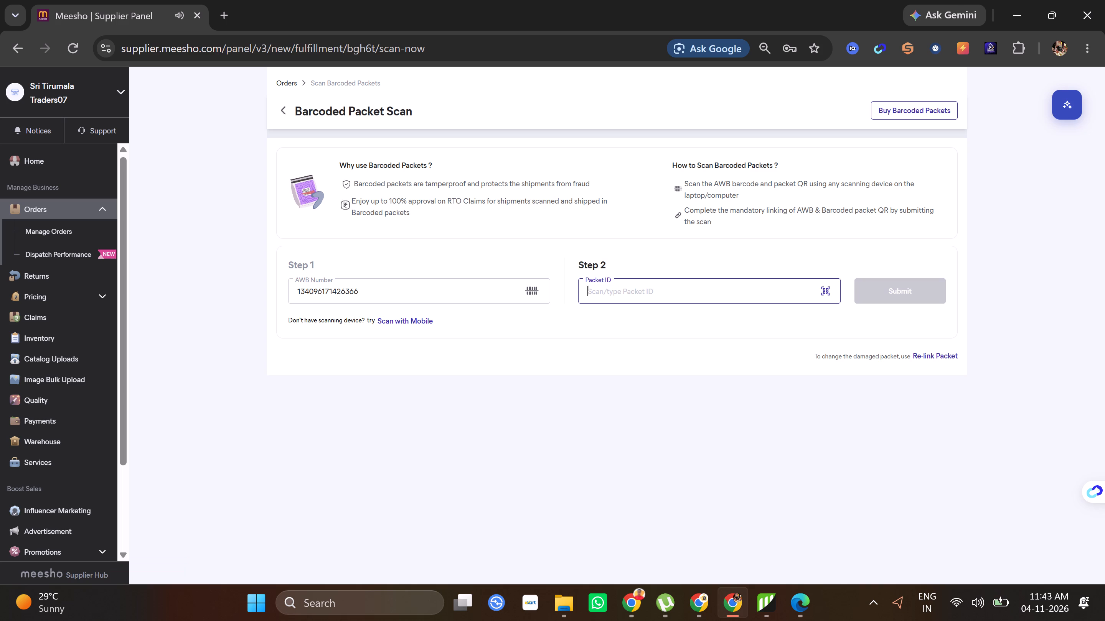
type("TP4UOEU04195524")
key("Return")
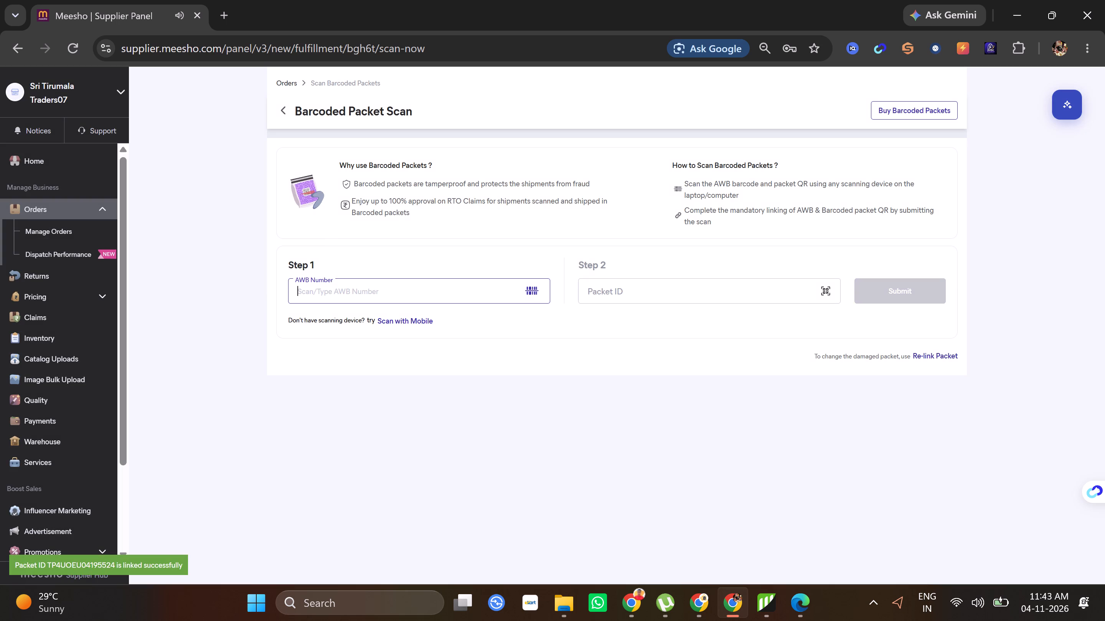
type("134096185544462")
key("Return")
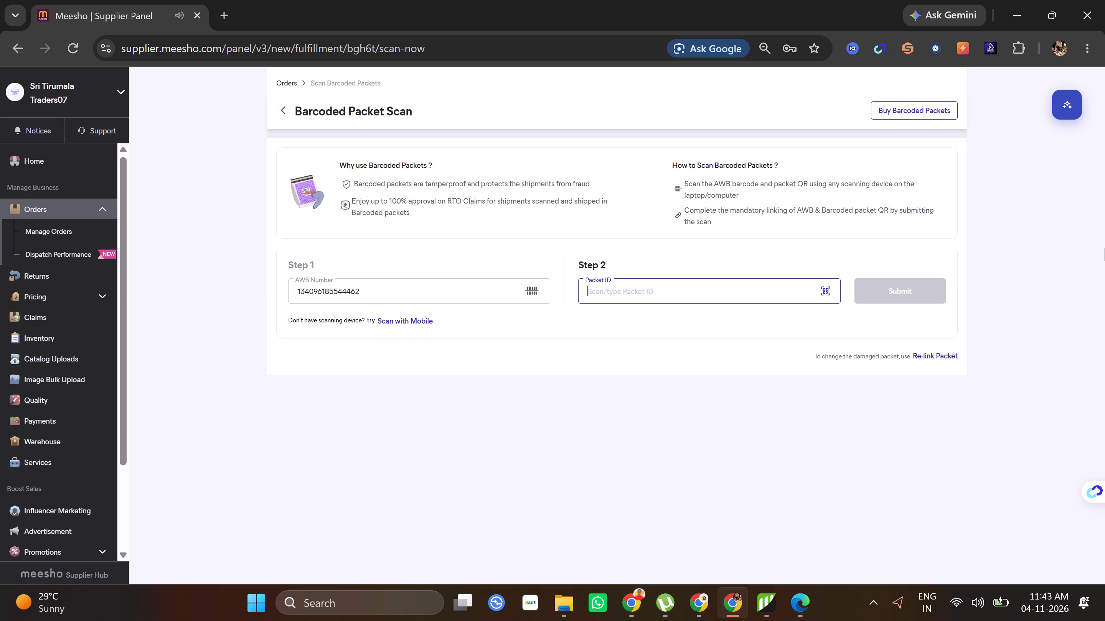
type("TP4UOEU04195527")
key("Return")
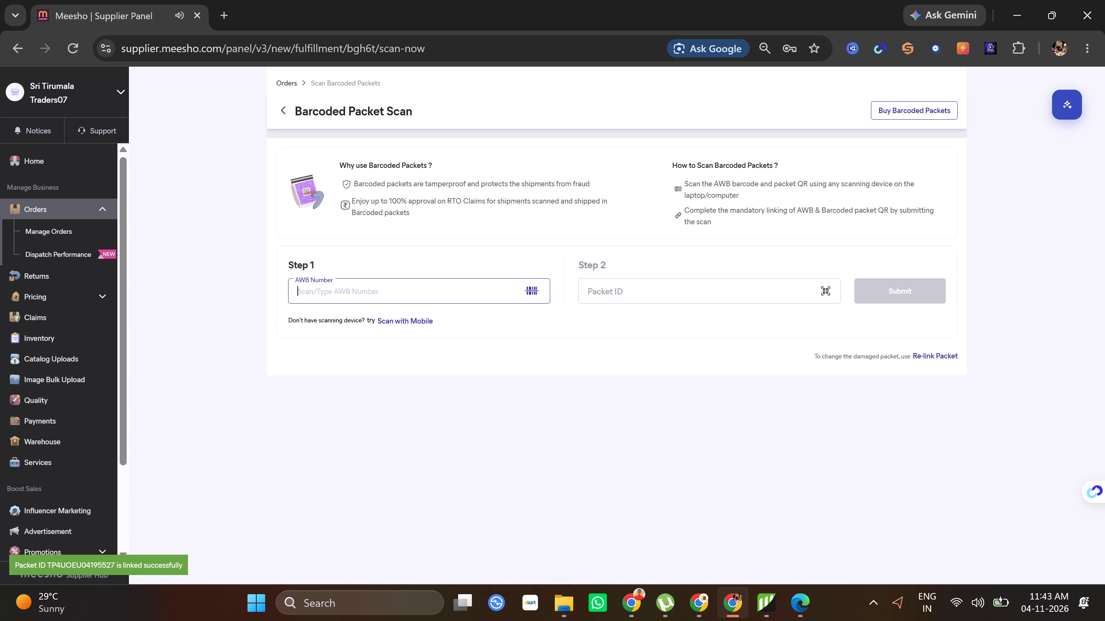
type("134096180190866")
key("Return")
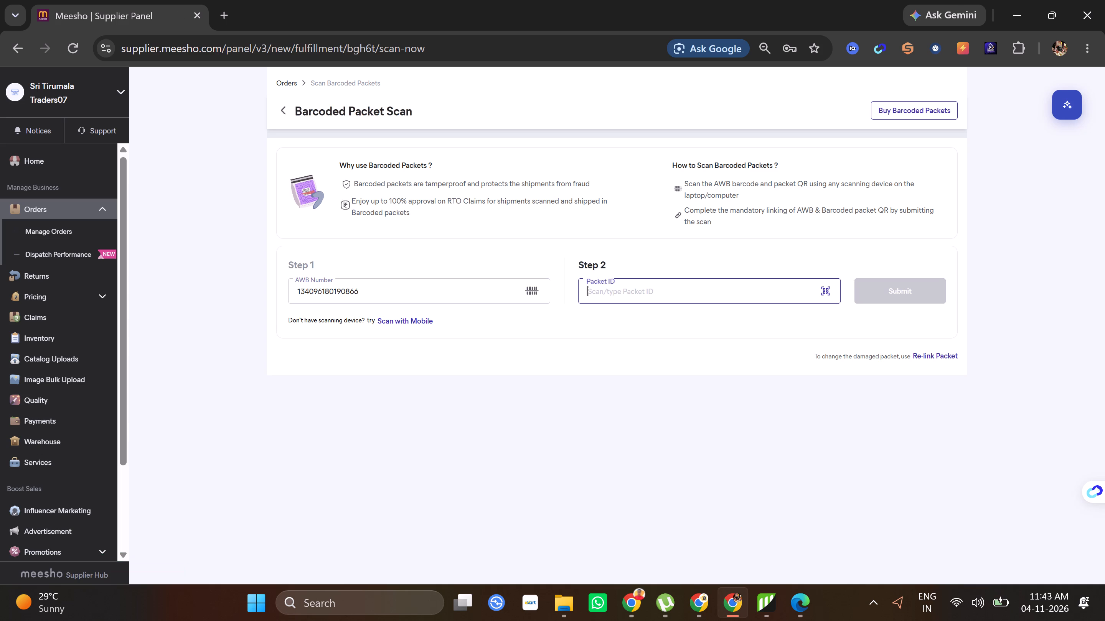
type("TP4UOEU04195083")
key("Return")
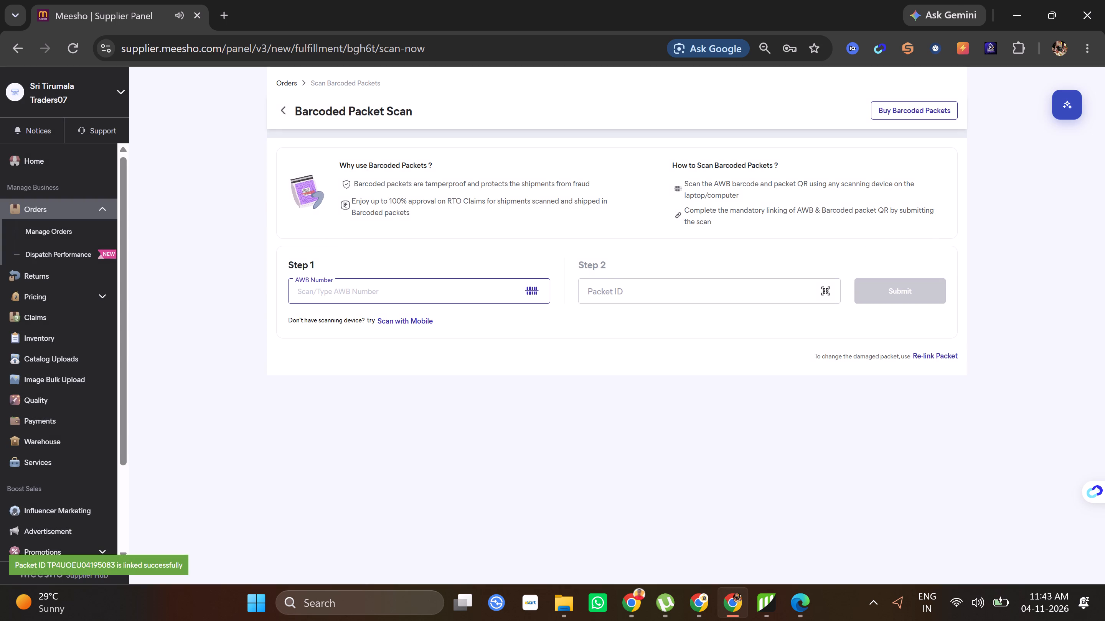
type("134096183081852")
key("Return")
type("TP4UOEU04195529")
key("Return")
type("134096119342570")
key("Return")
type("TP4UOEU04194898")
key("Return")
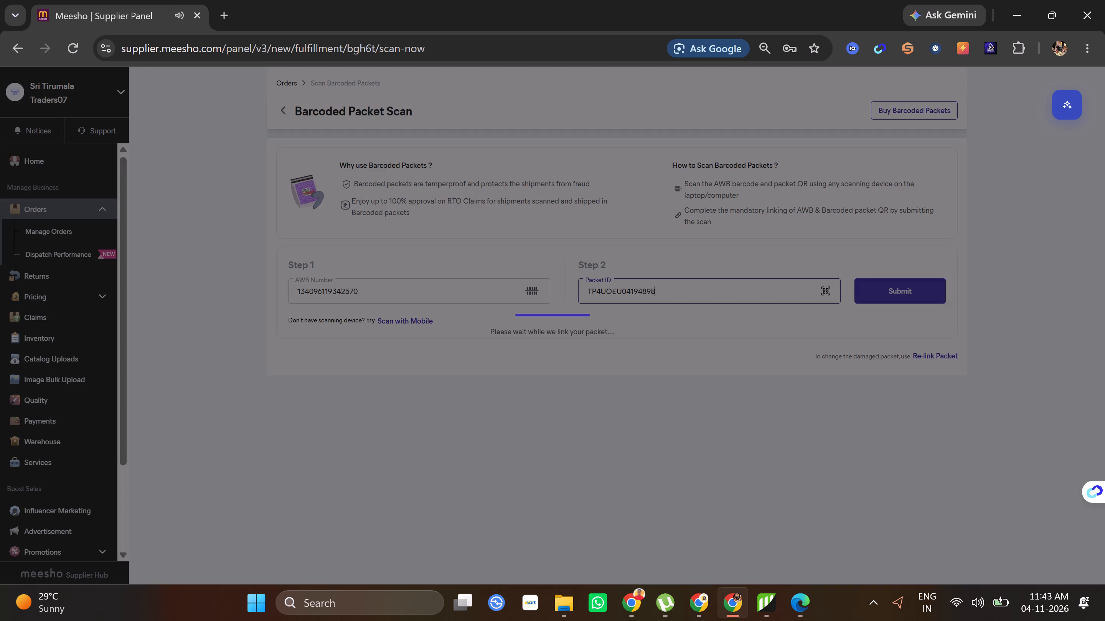
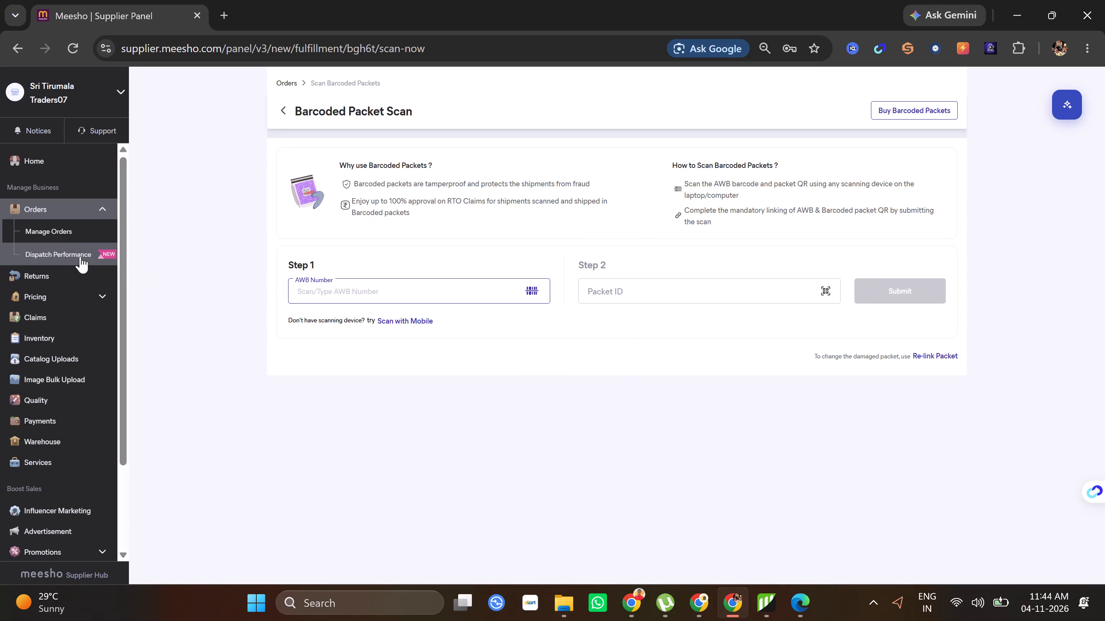
Open the Ready to Ship orders and filter them to downloaded labels with Shadowfax as the delivery partner.
left_click(66, 239)
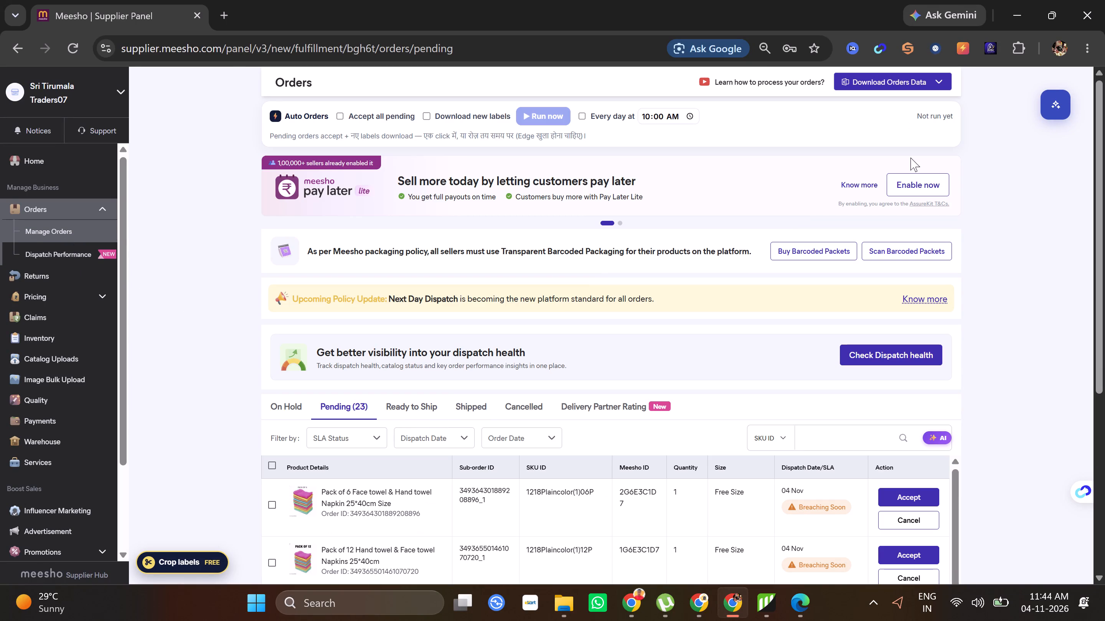
left_click(409, 399)
scroll(409, 399, "down", 1)
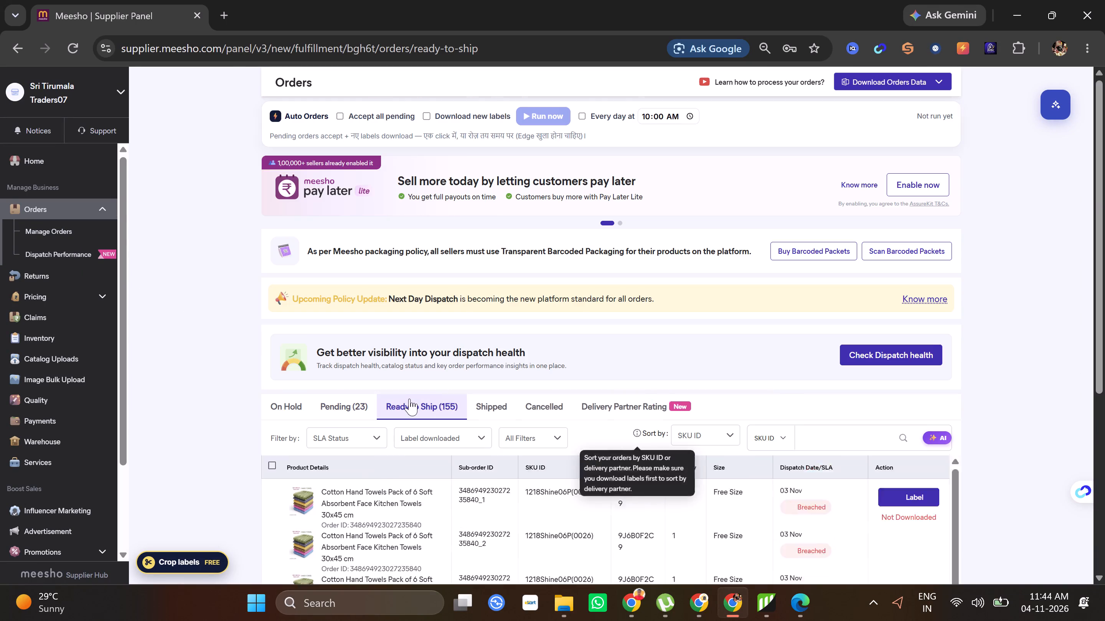
scroll(409, 399, "down", 1)
left_click(270, 188)
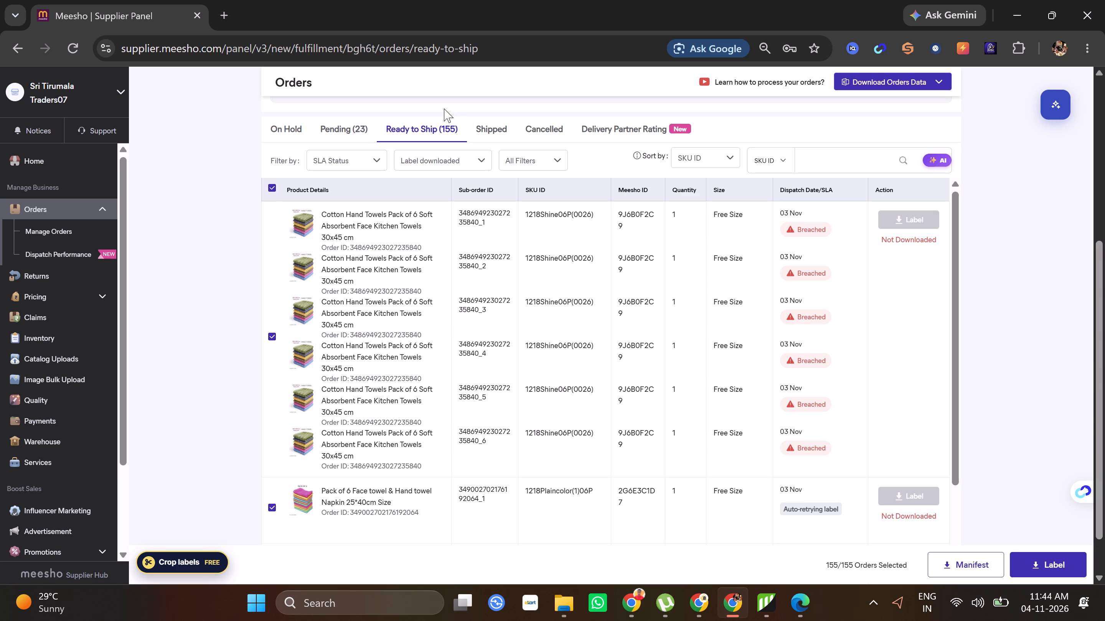
left_click(450, 164)
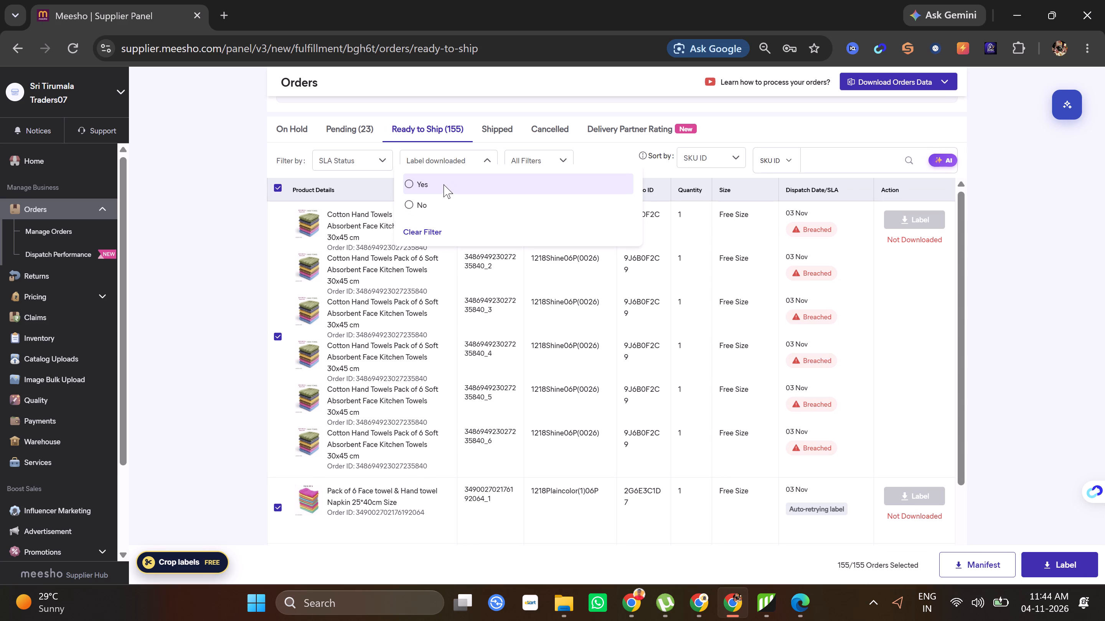
left_click(442, 185)
left_click(621, 255)
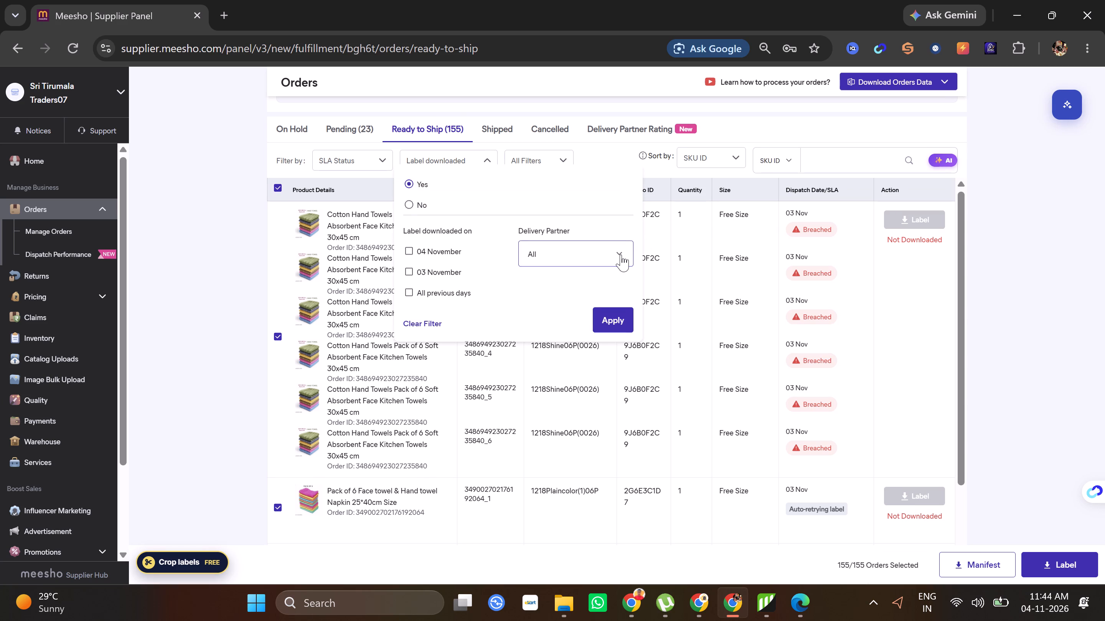
scroll(582, 339, "down", 2)
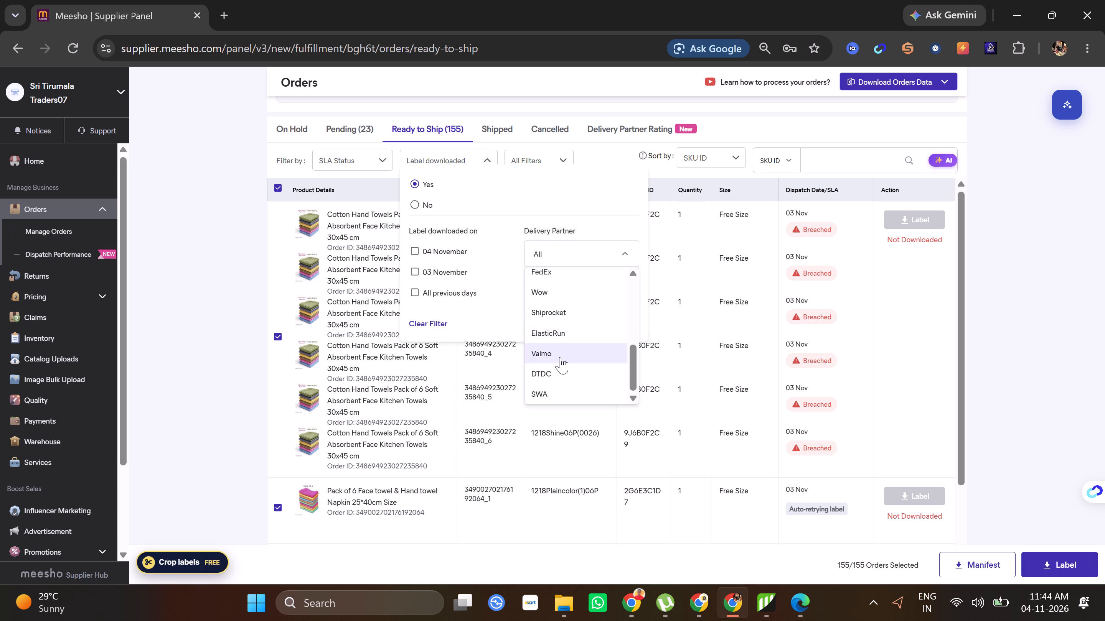
scroll(564, 305, "up", 4)
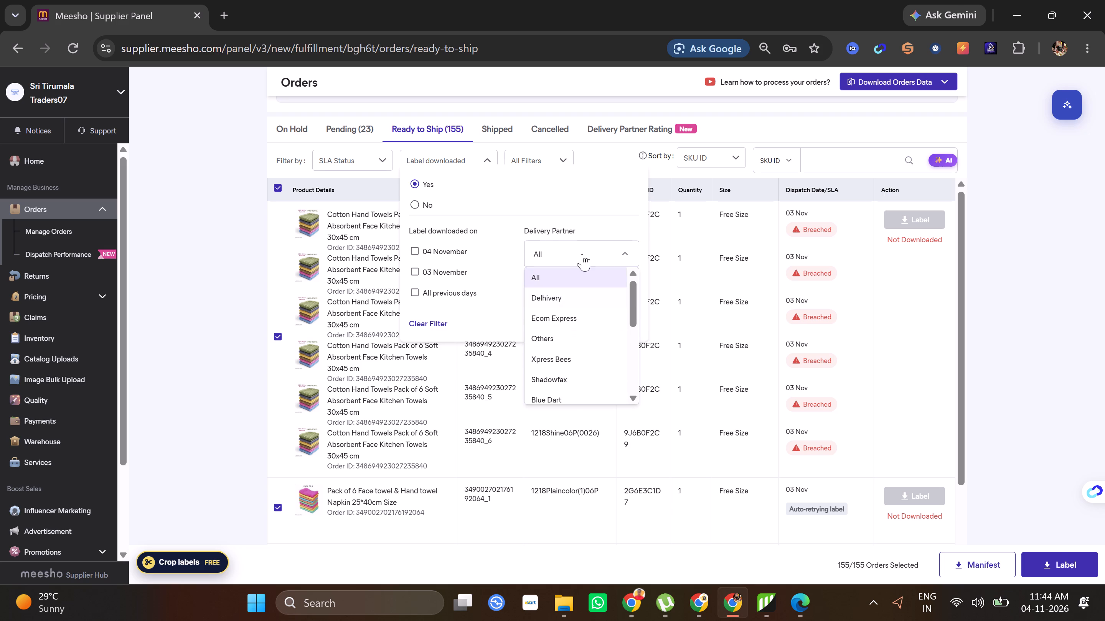
left_click(567, 380)
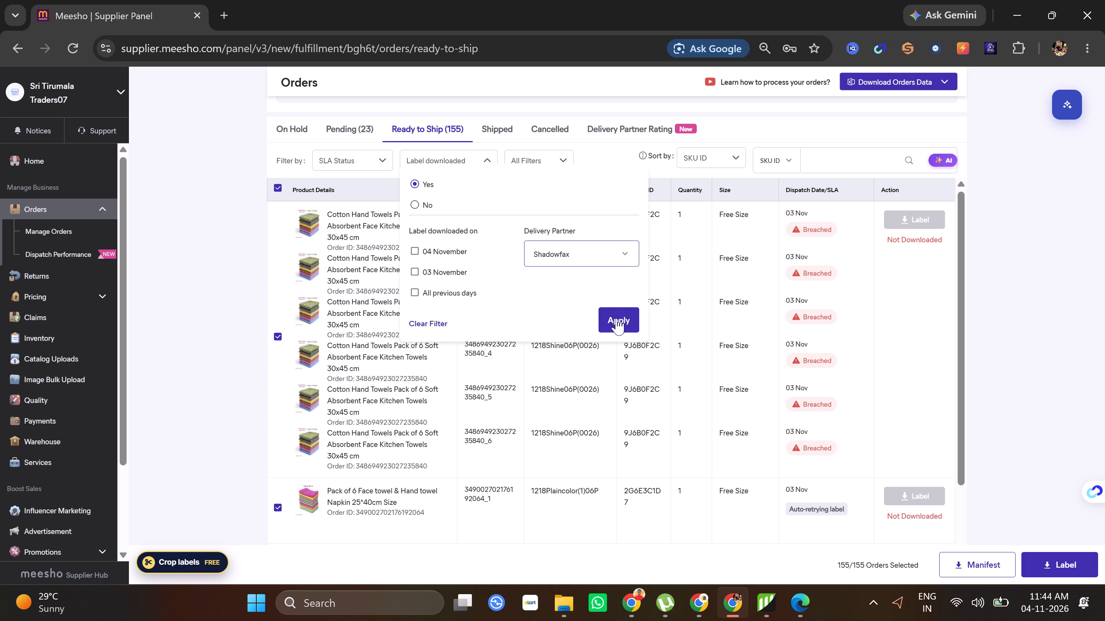
left_click(621, 316)
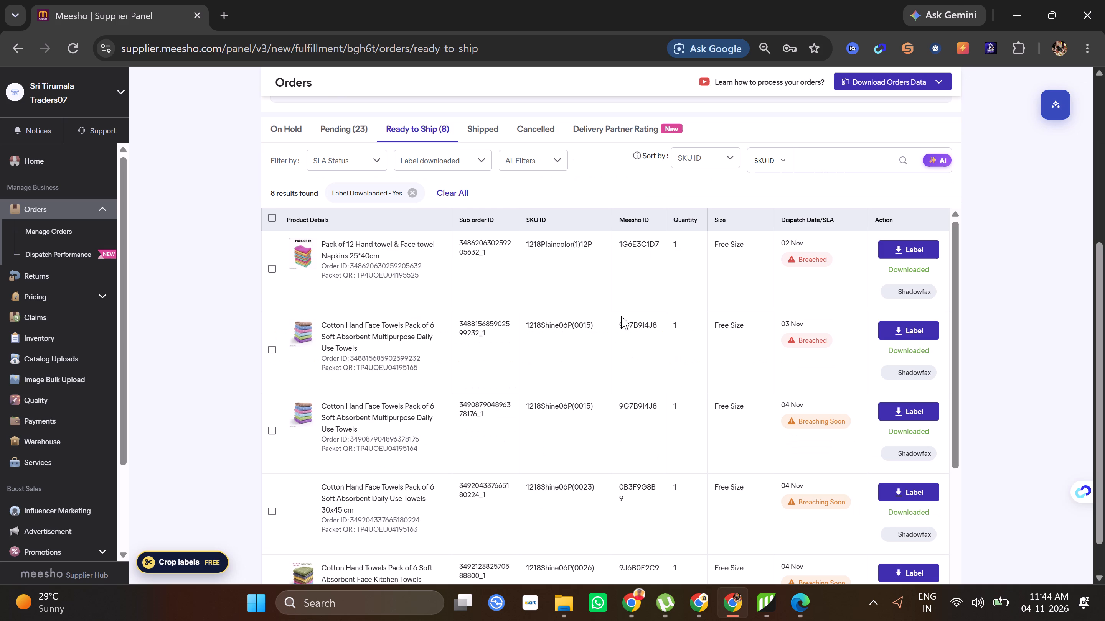
Replace the order filter with downloaded labels for the delivery partner Delhivery.
left_click(411, 194)
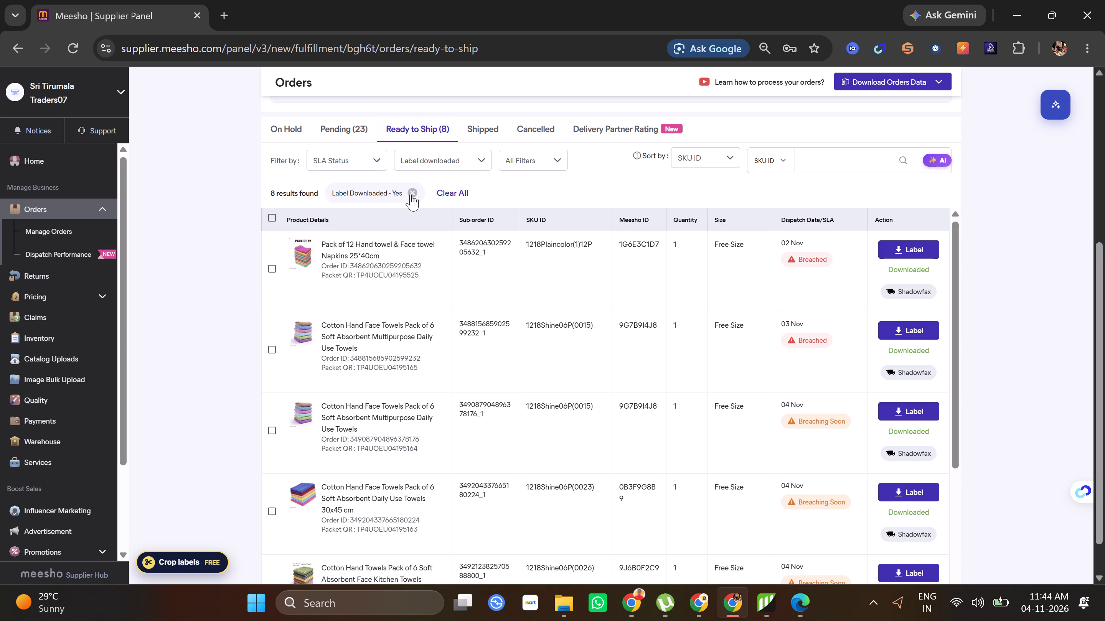
left_click(452, 162)
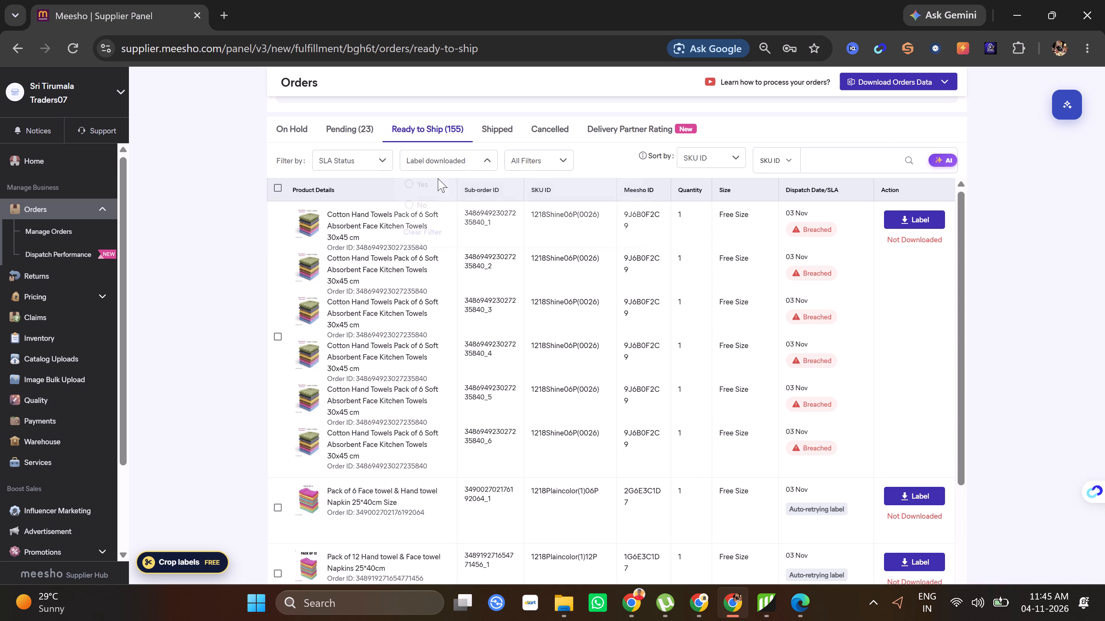
left_click(445, 190)
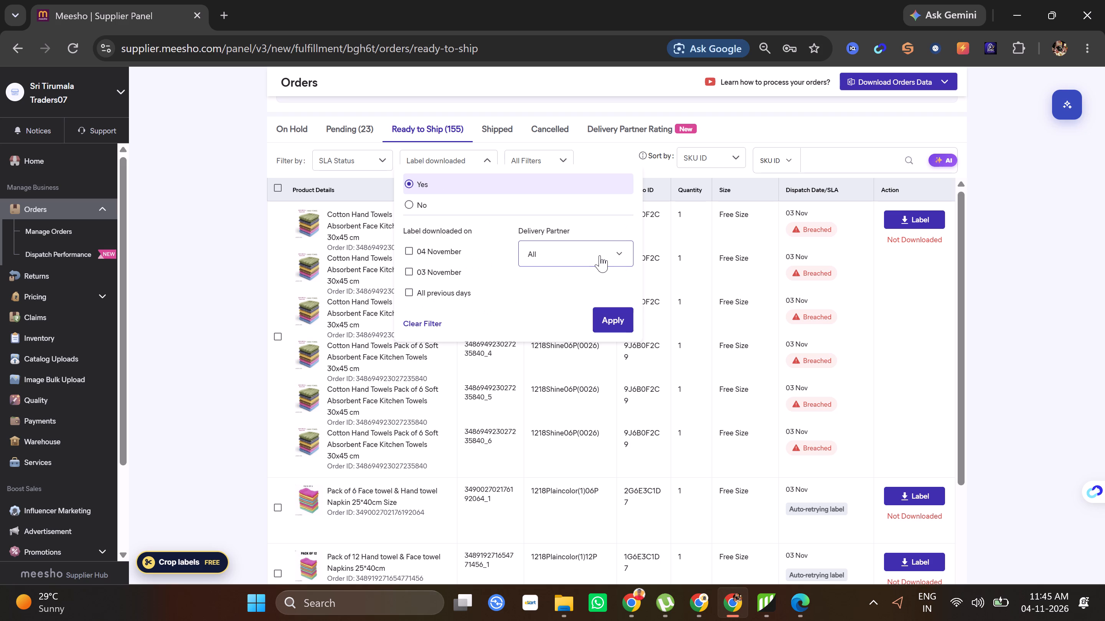
left_click(600, 255)
left_click(571, 302)
left_click(613, 321)
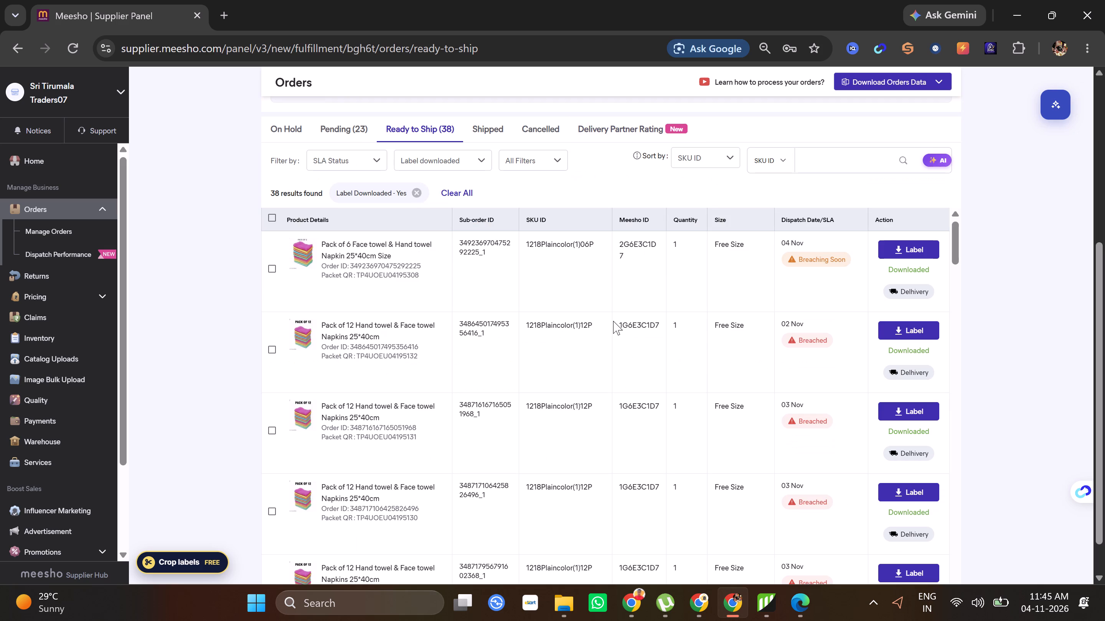
Filter the orders to downloaded labels for Xpress Bees, check the packet QR on each listed order, and clear the filter.
left_click(415, 188)
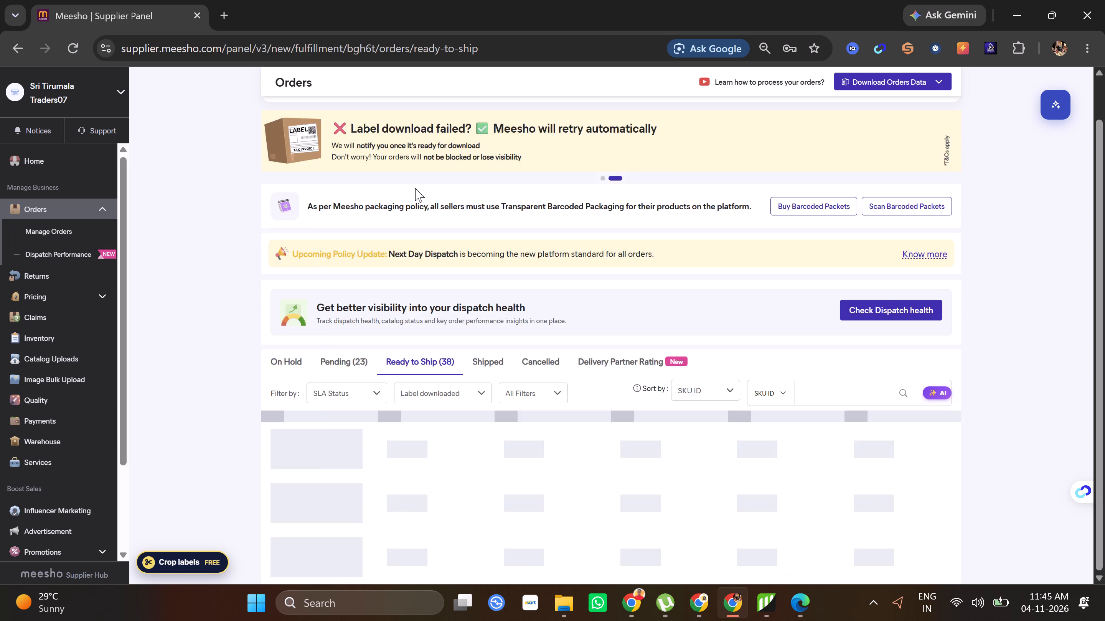
left_click(458, 155)
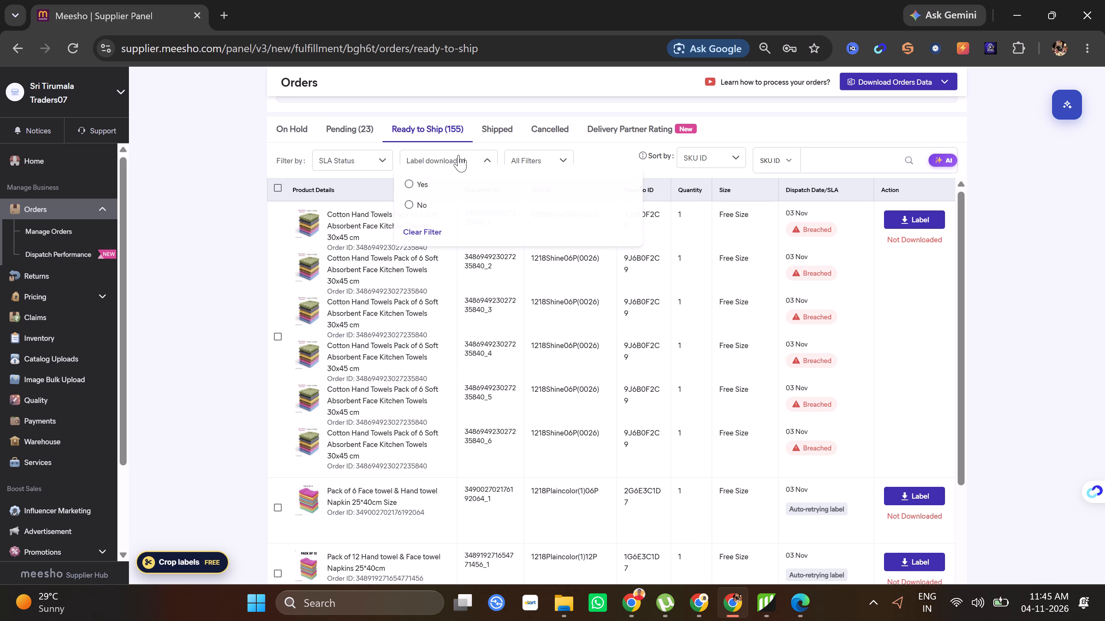
left_click(456, 180)
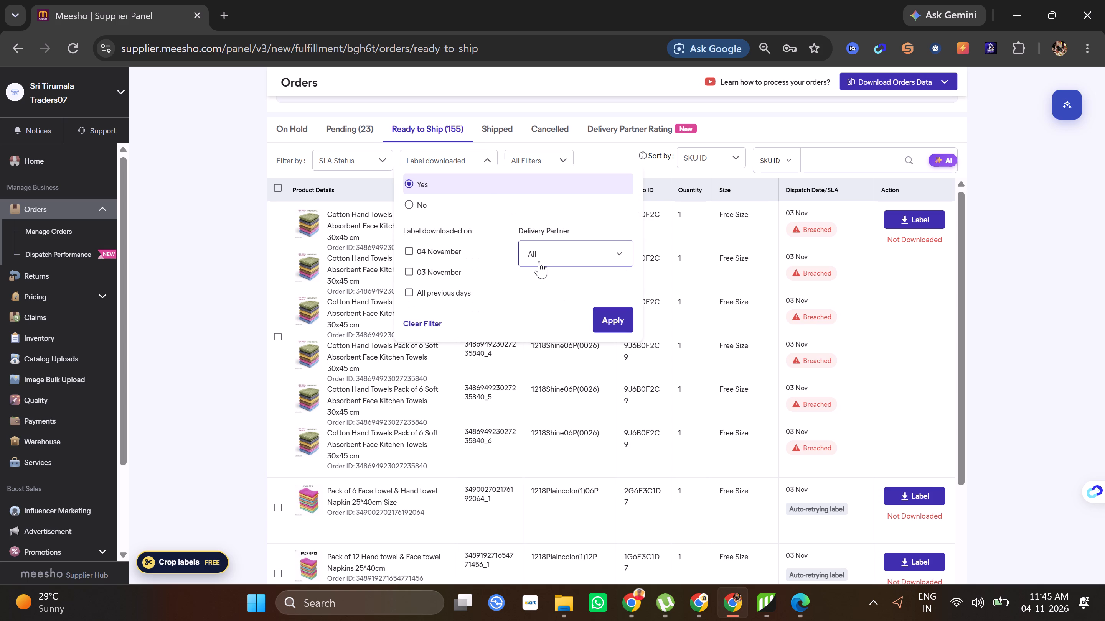
left_click(539, 261)
scroll(549, 325, "down", 2)
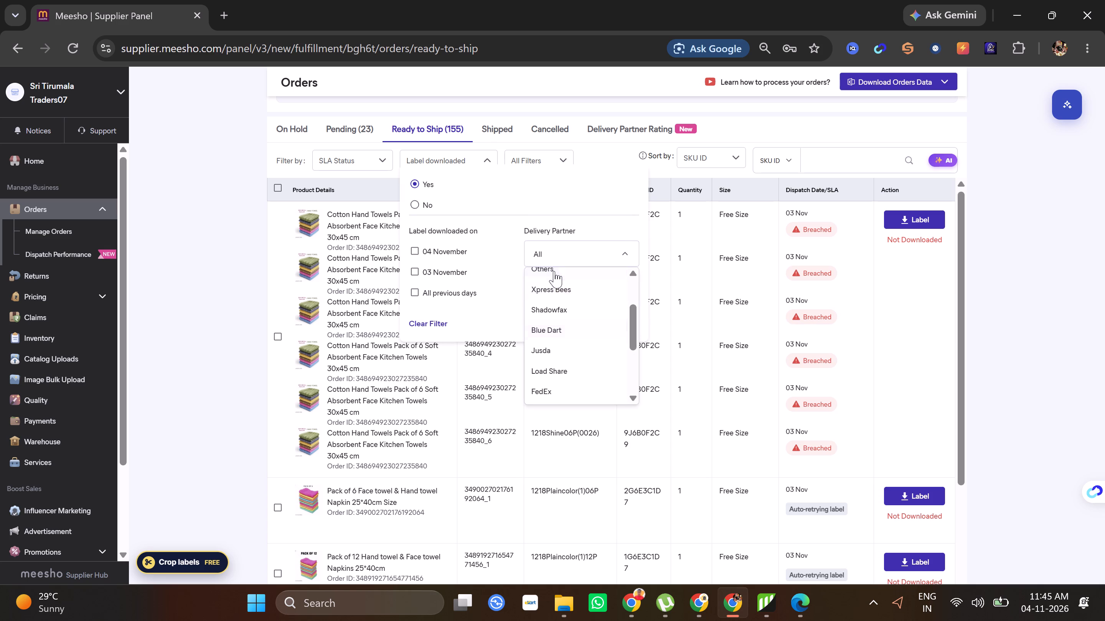
left_click(561, 289)
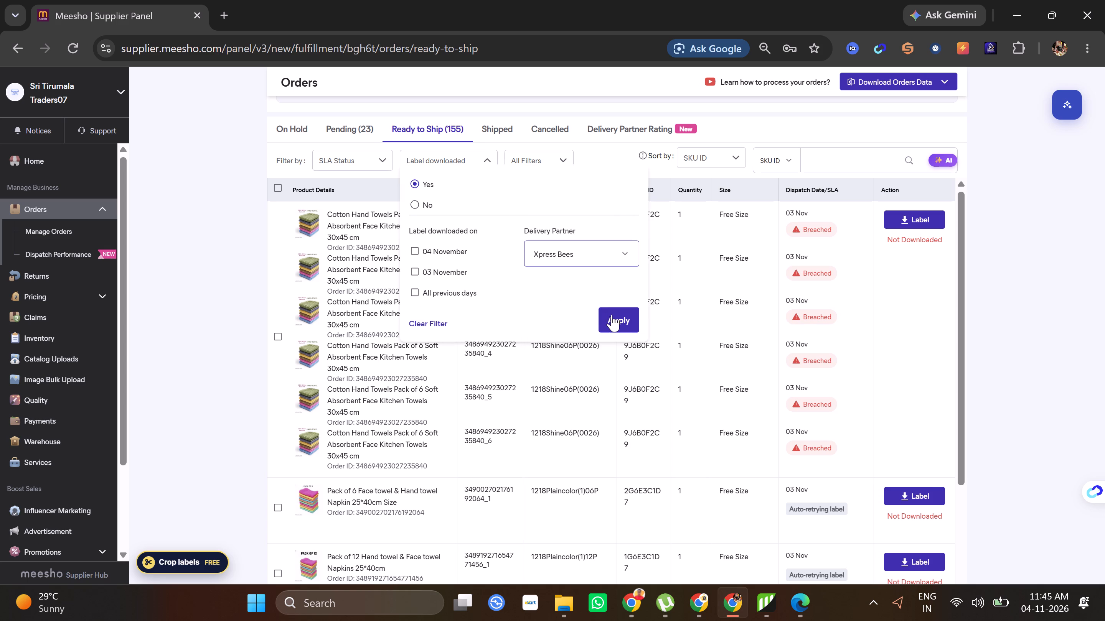
left_click(617, 315)
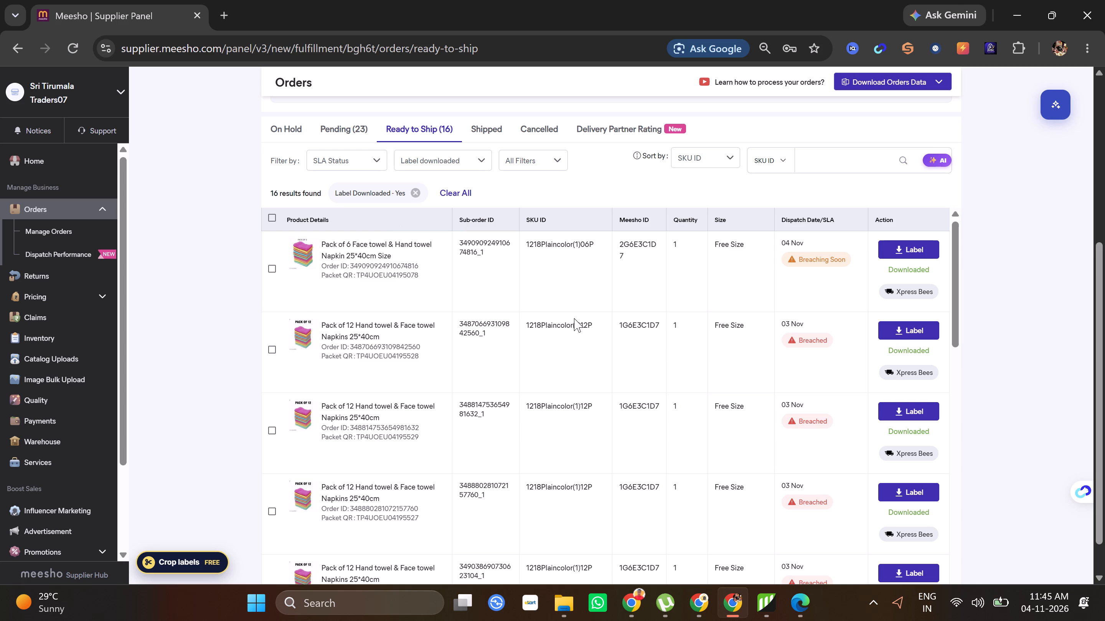
scroll(704, 396, "down", 4)
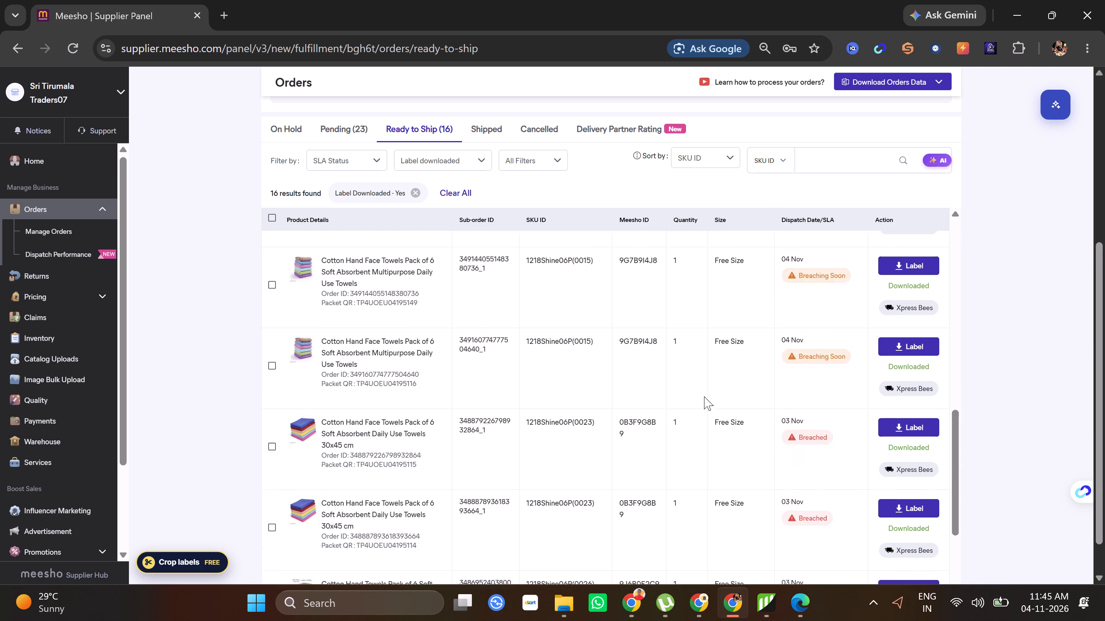
scroll(704, 396, "down", 5)
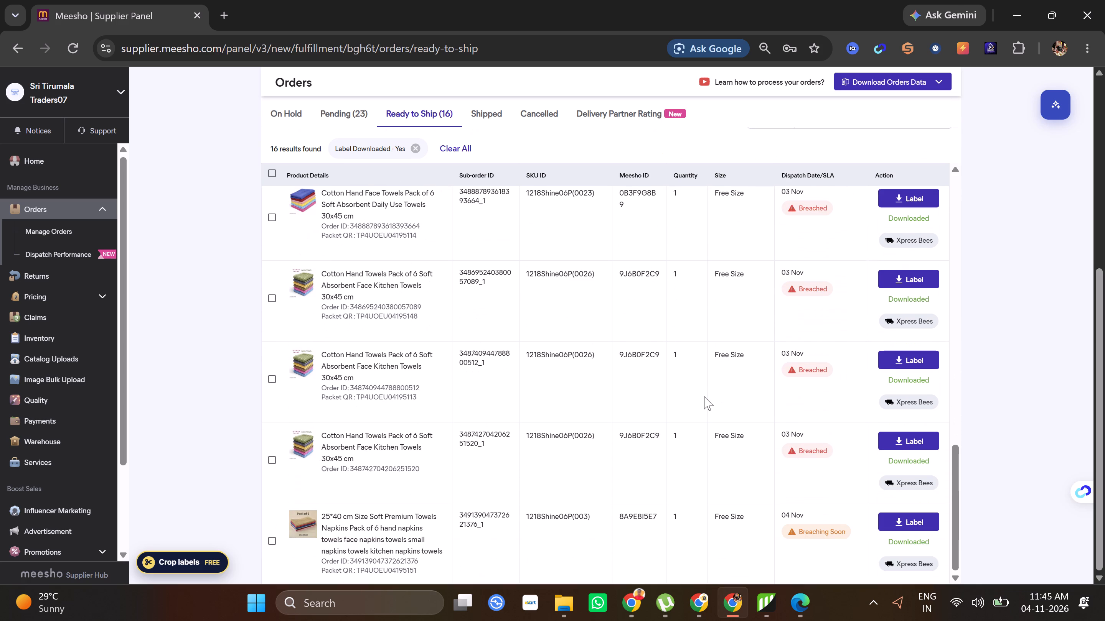
scroll(704, 396, "up", 8)
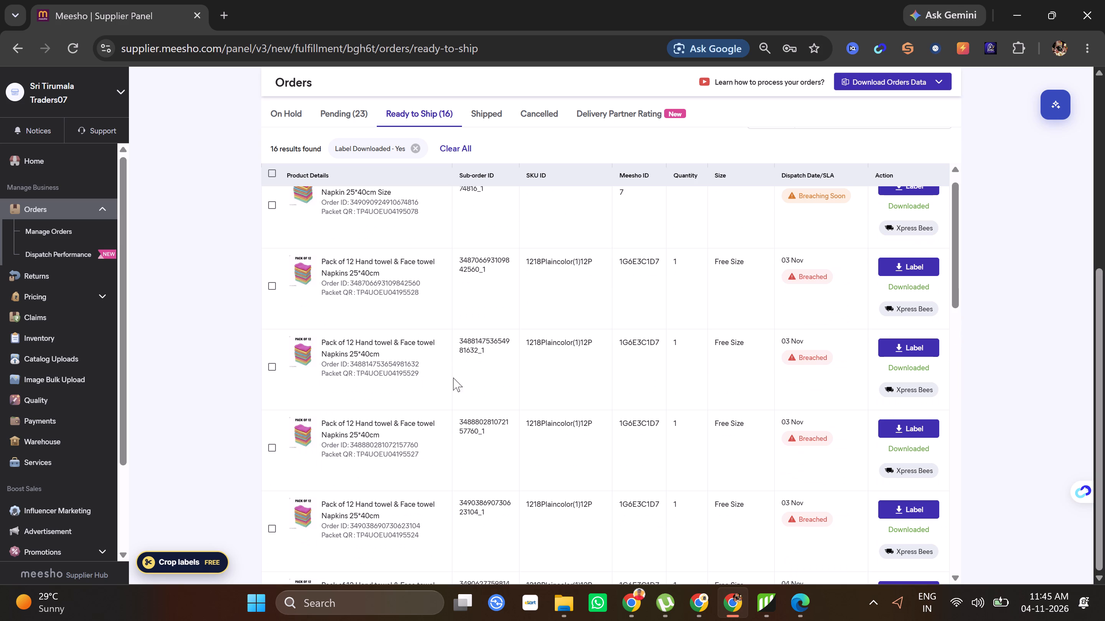
left_click(414, 148)
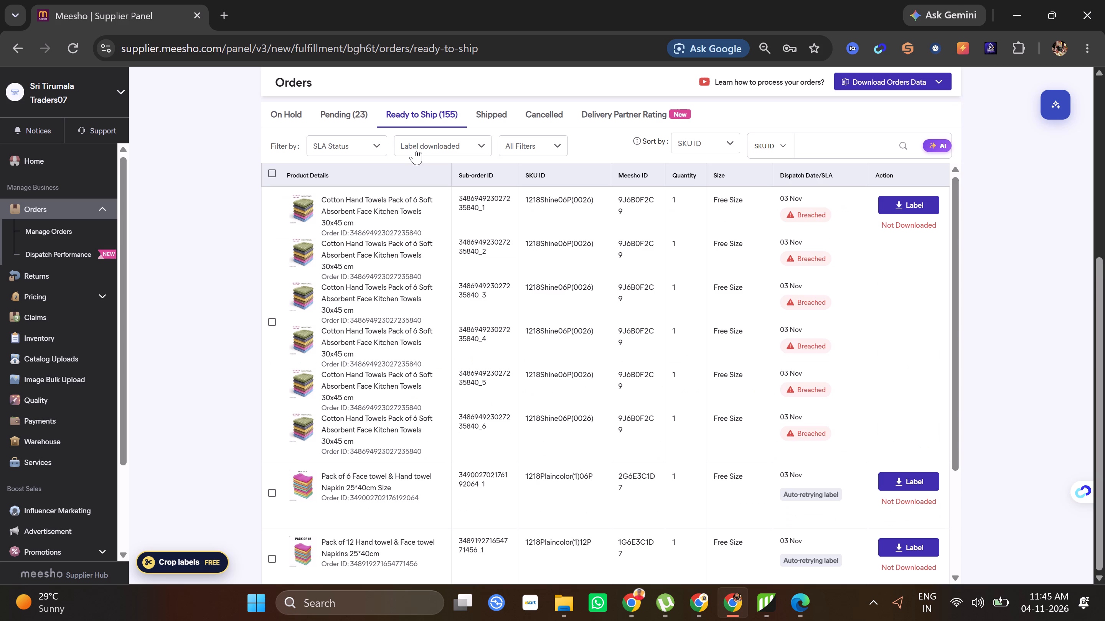
Return to the Barcoded Packet Scan page and reload it.
scroll(776, 102, "up", 4)
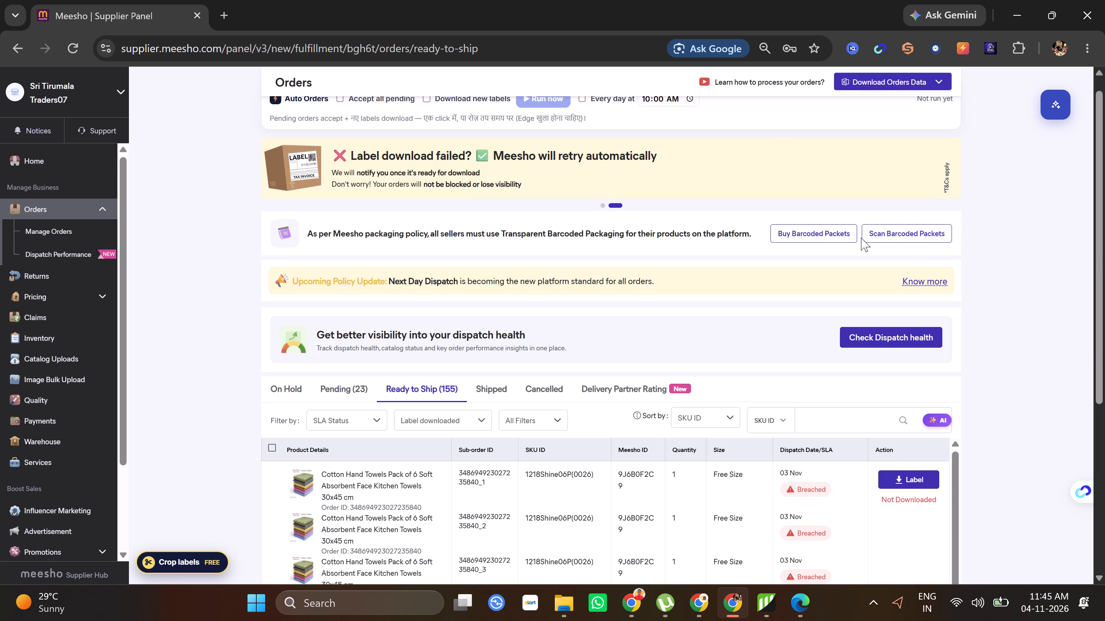
left_click(914, 251)
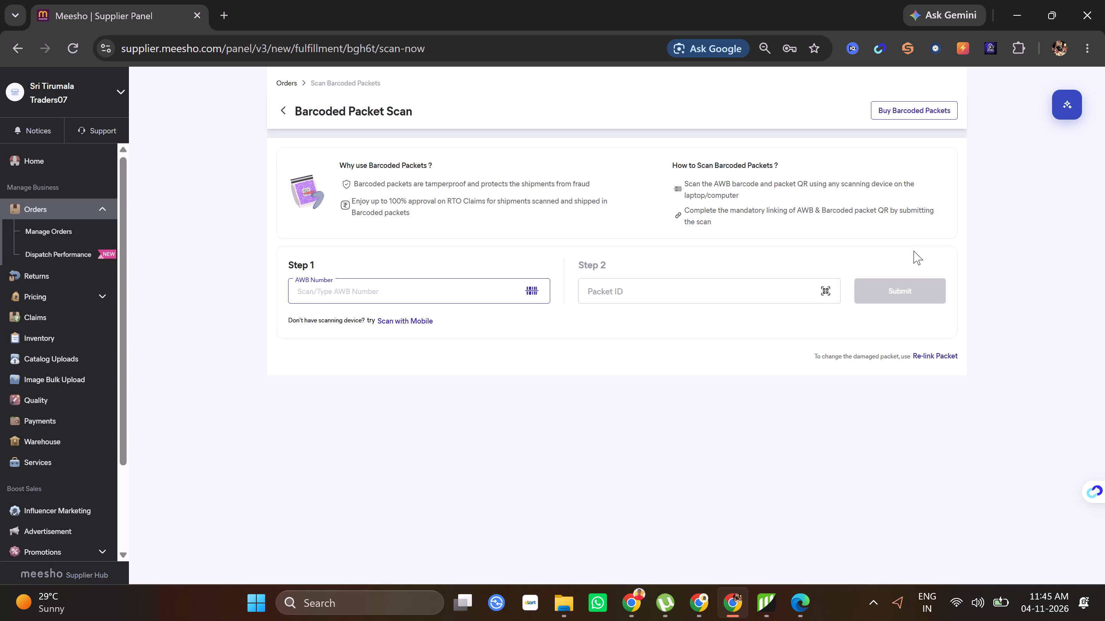
left_click(69, 56)
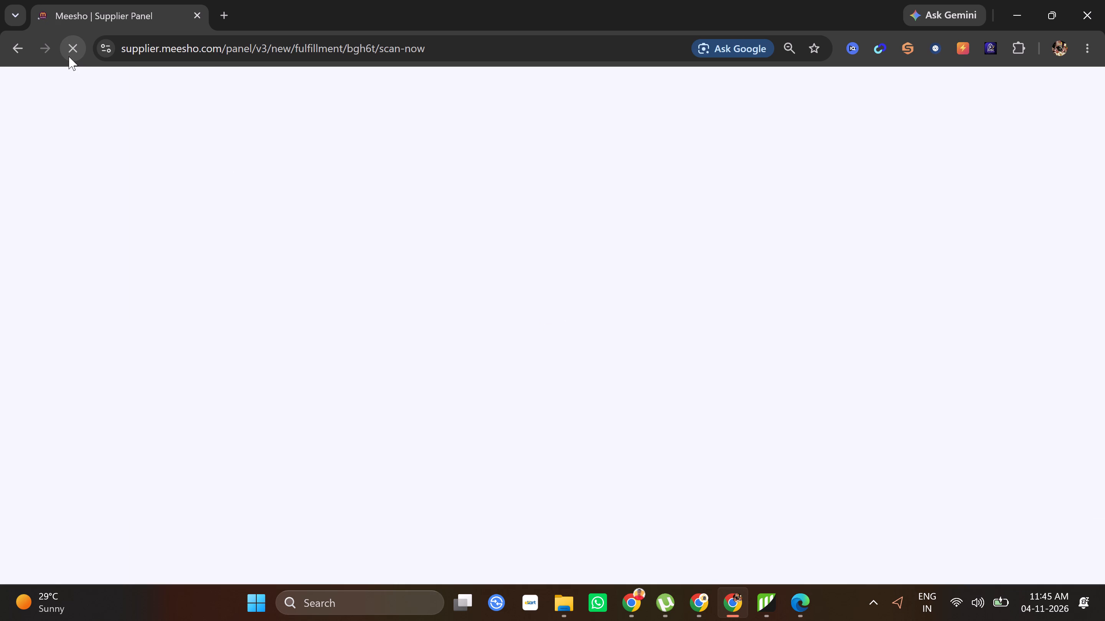
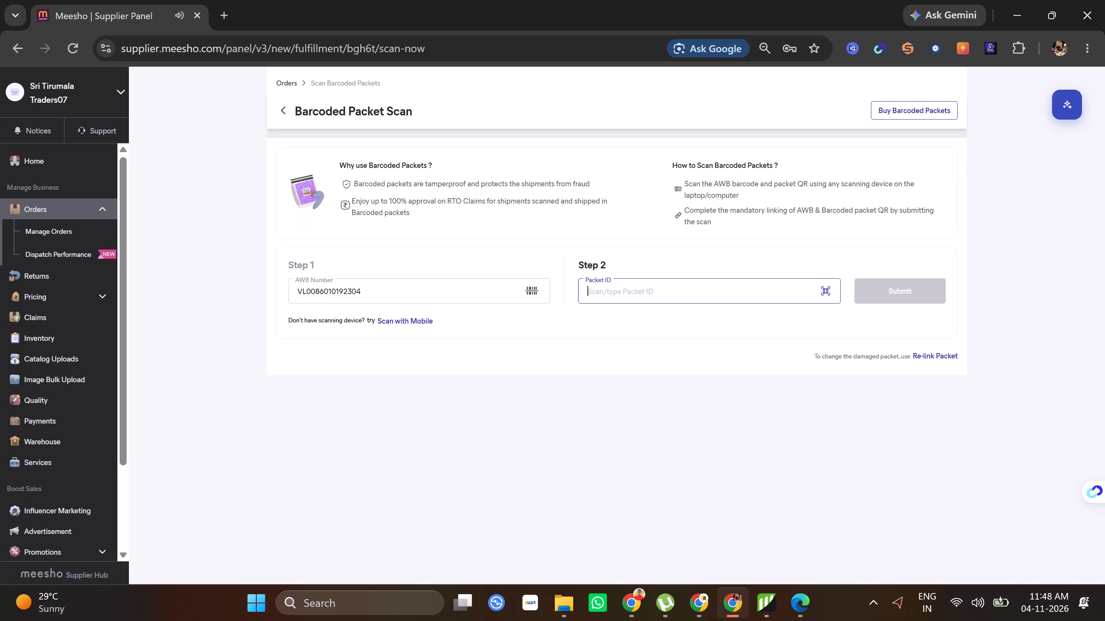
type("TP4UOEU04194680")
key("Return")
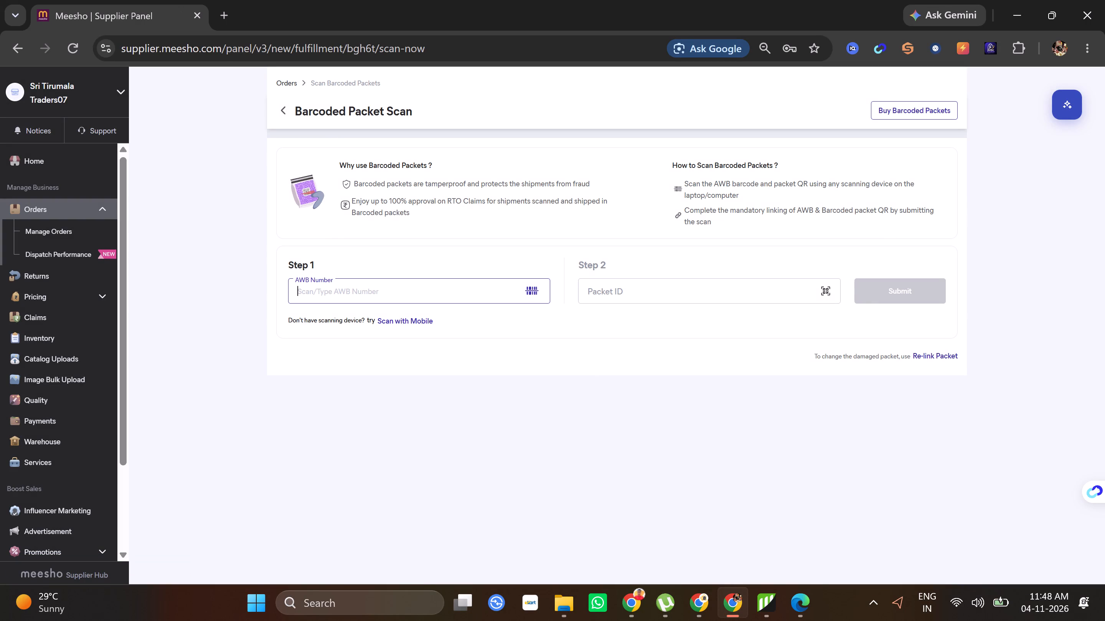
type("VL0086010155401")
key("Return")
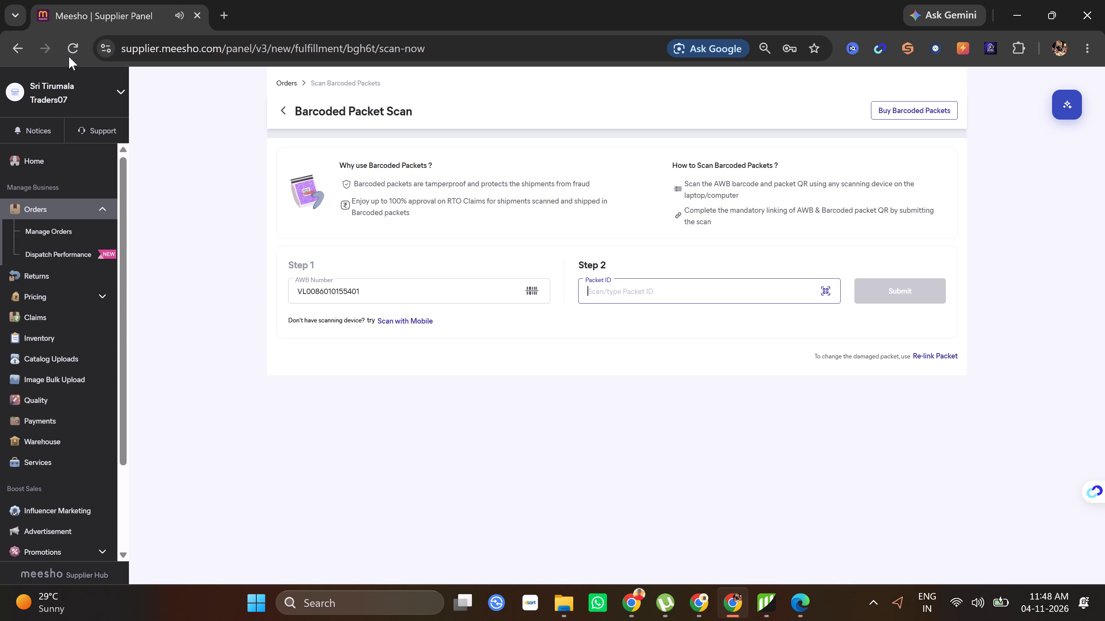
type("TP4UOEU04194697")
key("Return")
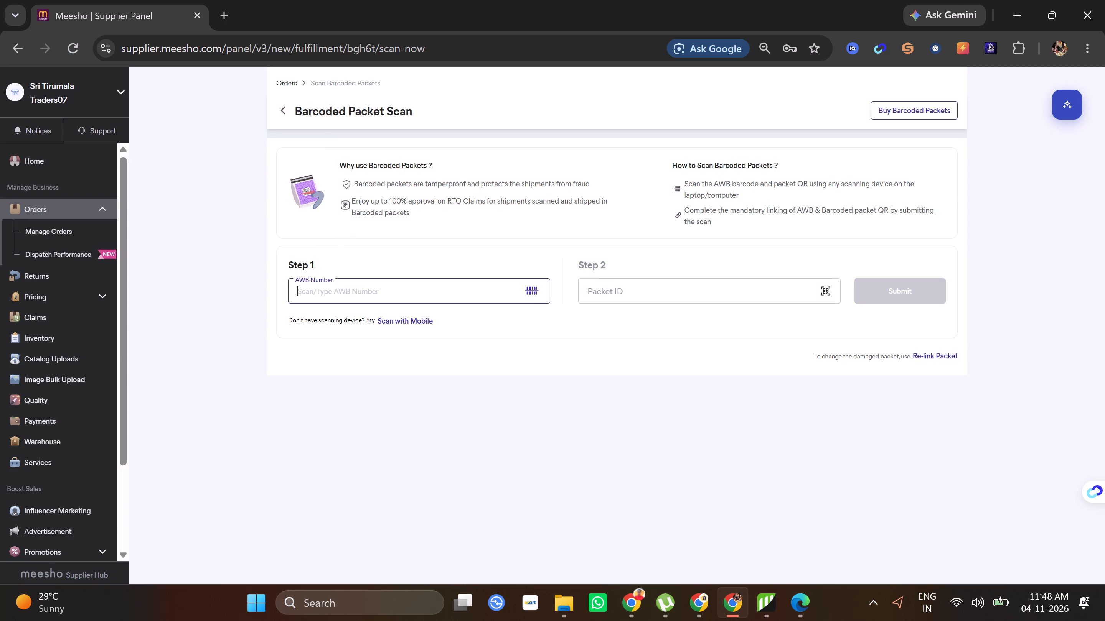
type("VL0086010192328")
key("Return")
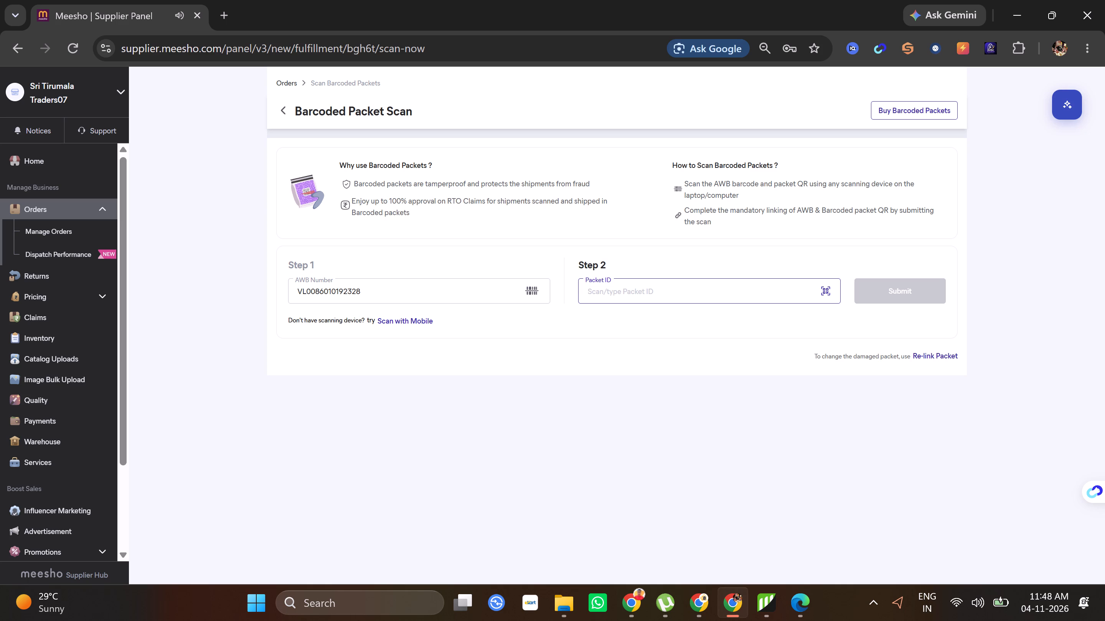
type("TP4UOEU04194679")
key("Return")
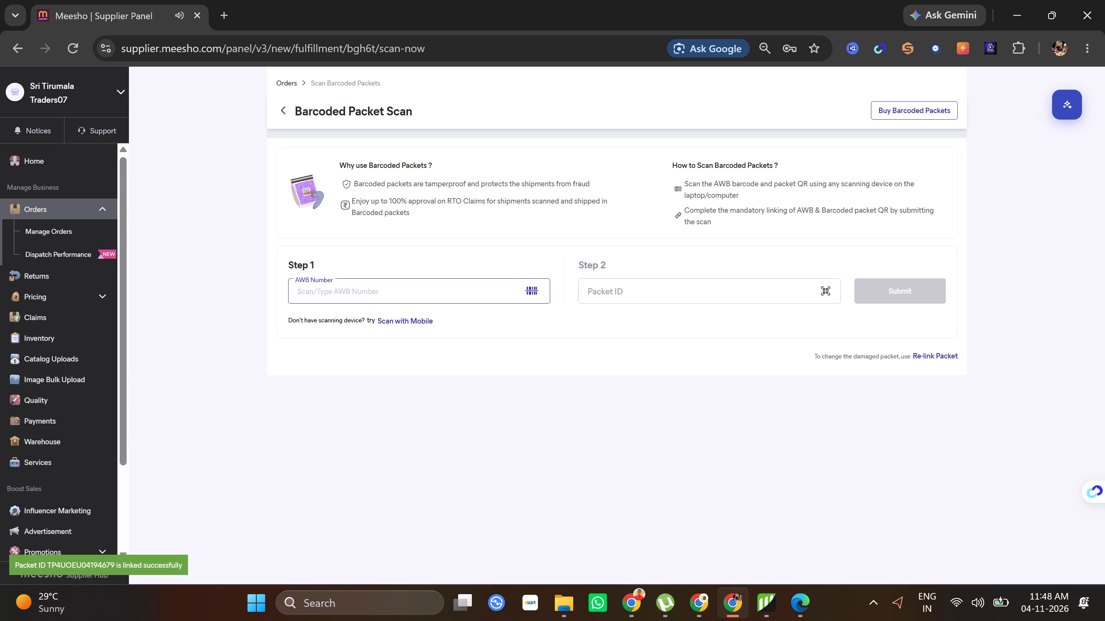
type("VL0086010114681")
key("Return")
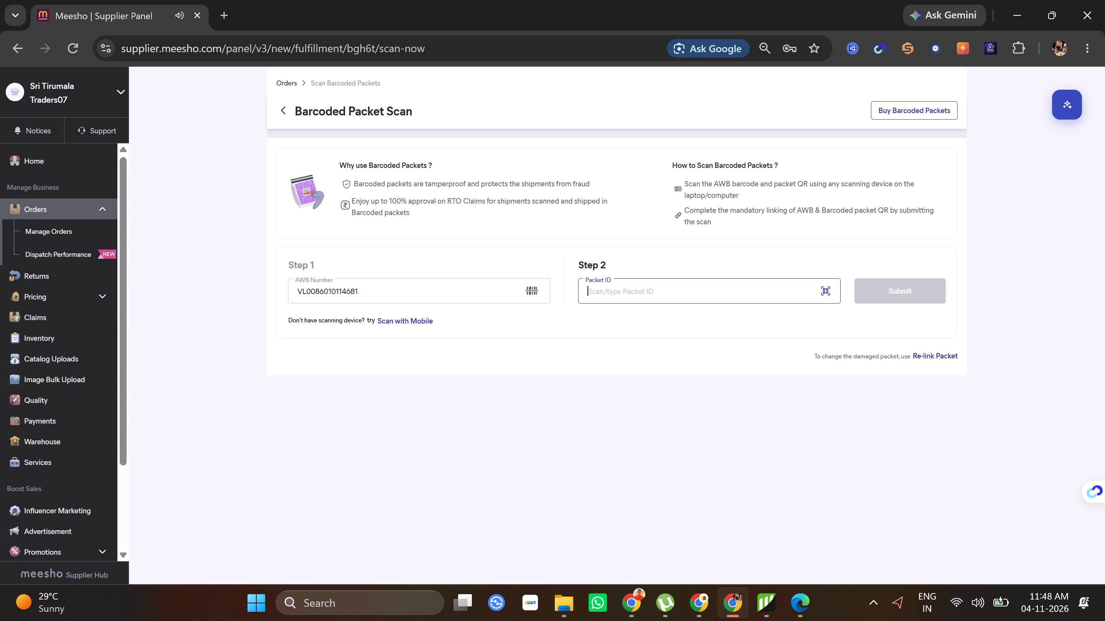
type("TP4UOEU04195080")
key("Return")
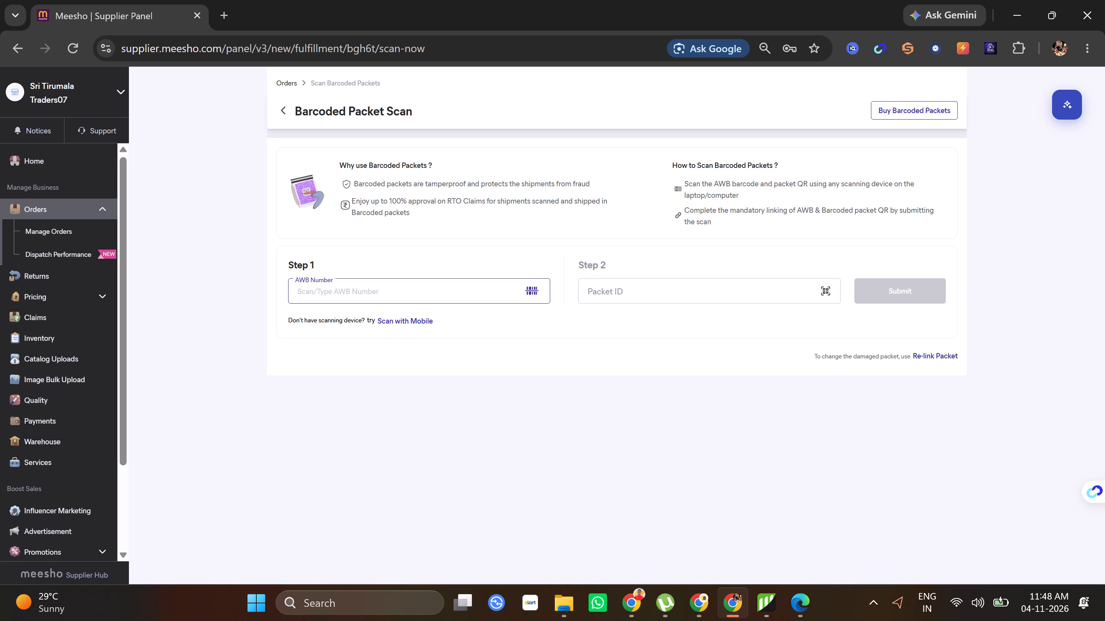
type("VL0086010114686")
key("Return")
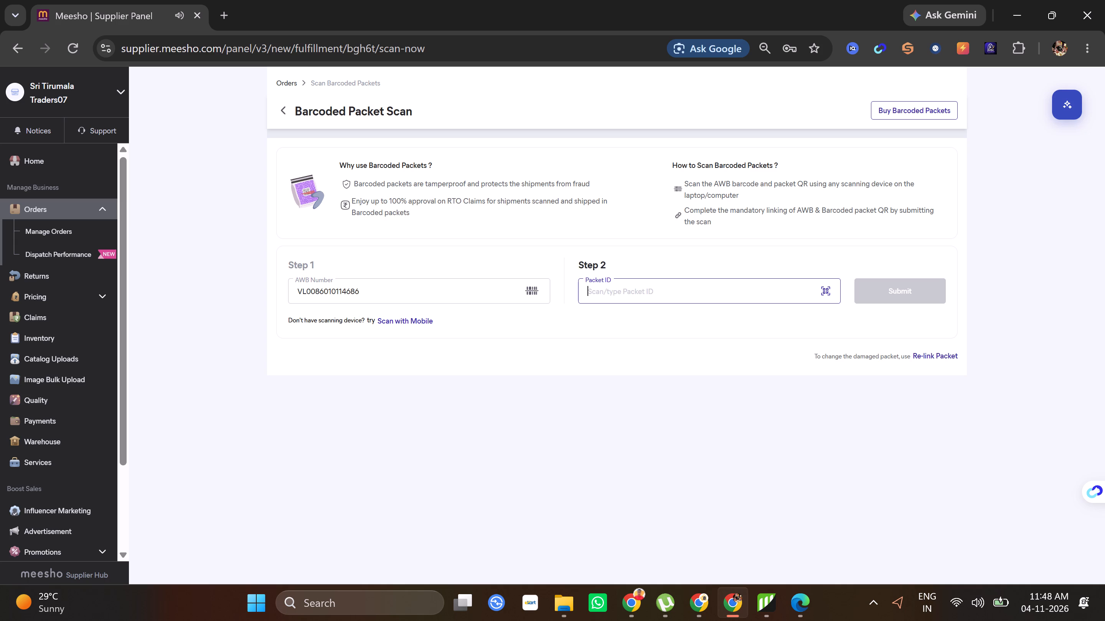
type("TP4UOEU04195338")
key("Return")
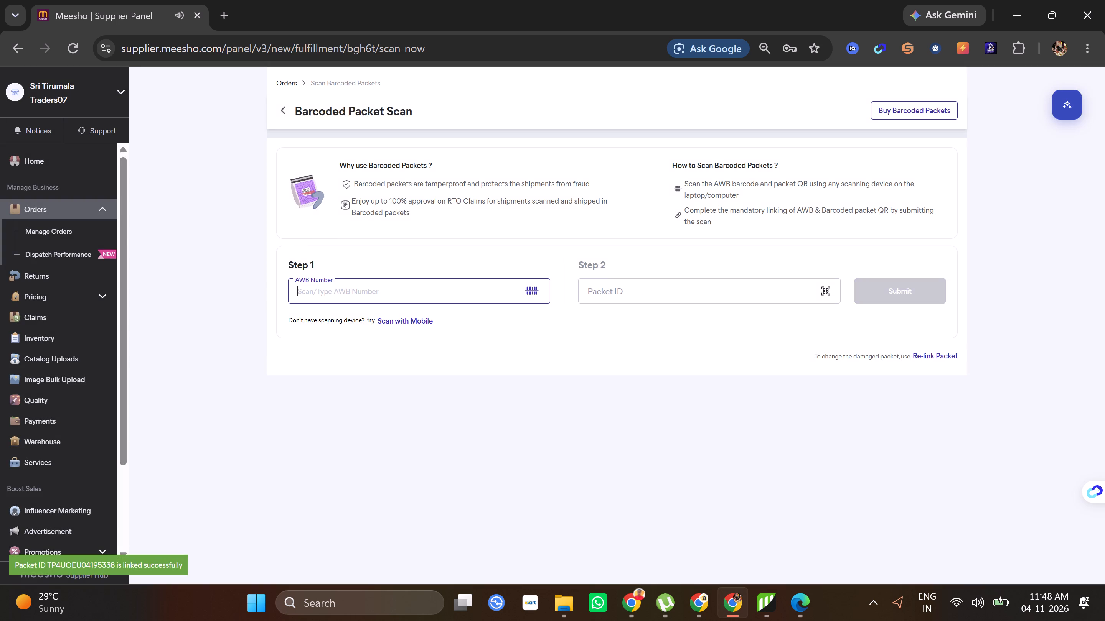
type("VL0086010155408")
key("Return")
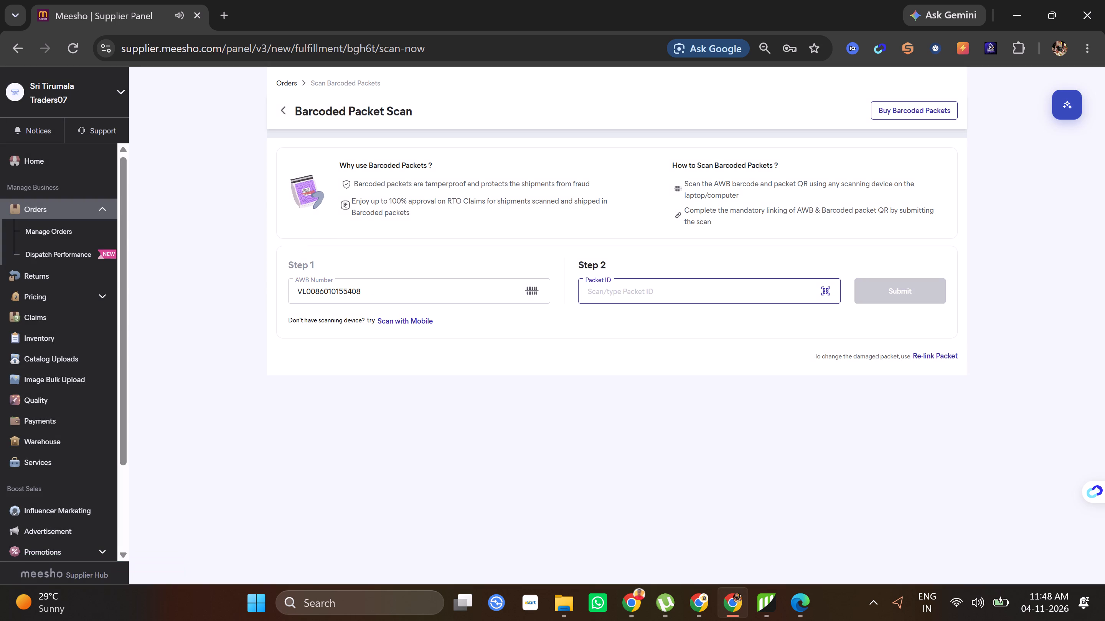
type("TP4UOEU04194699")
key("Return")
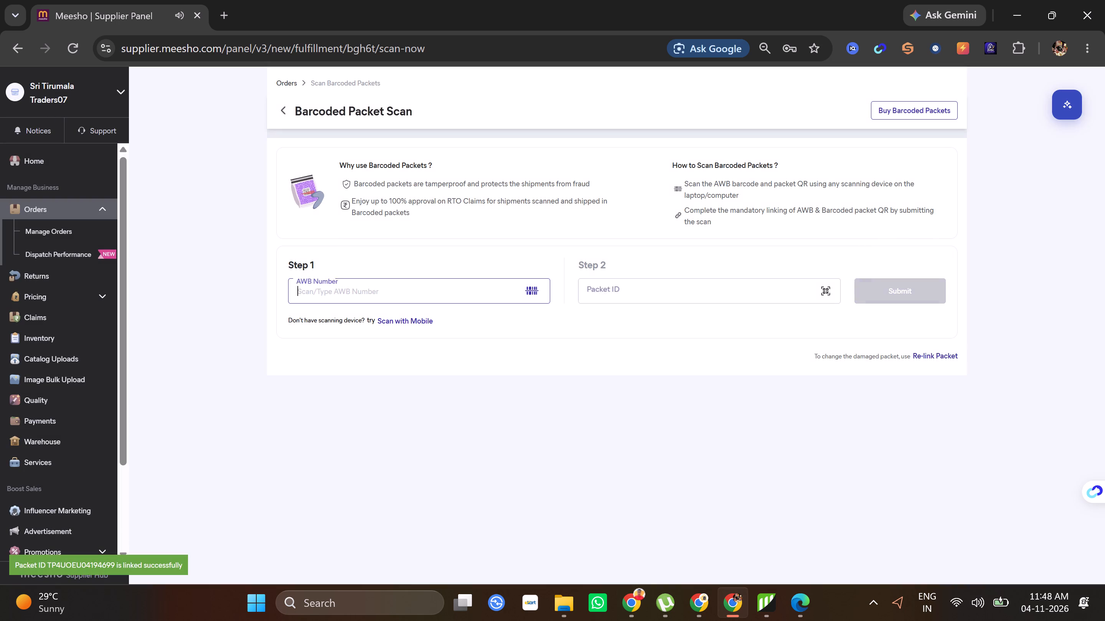
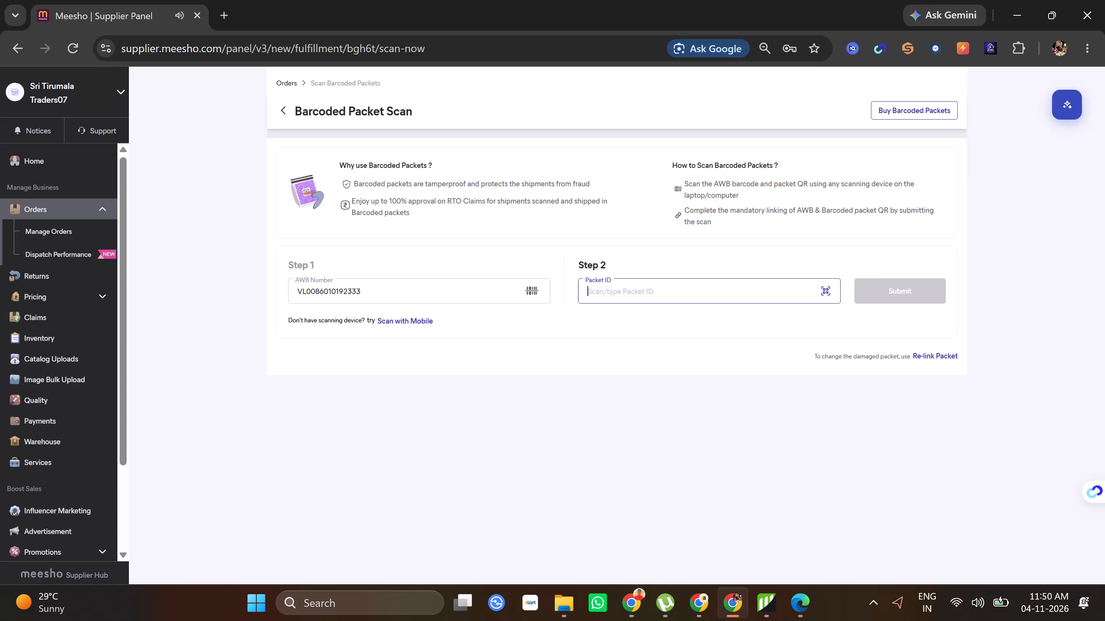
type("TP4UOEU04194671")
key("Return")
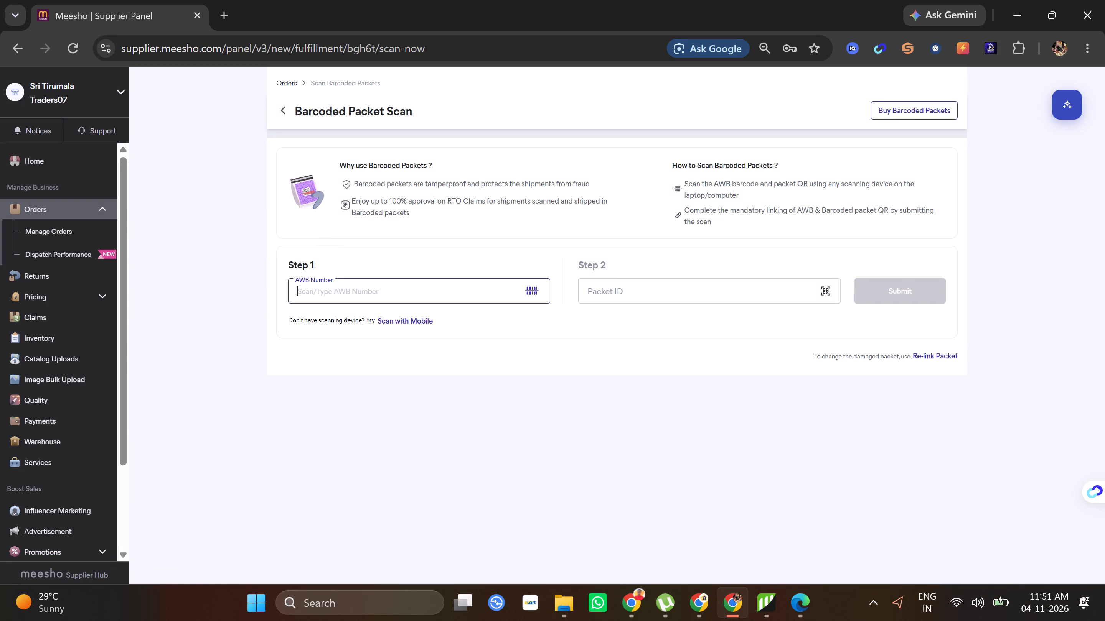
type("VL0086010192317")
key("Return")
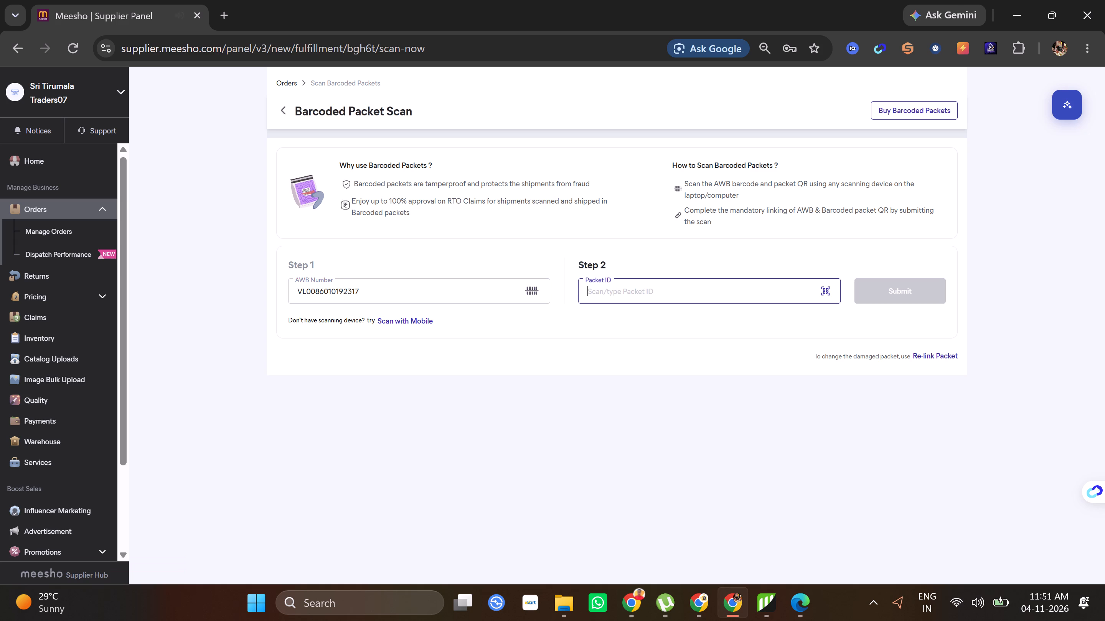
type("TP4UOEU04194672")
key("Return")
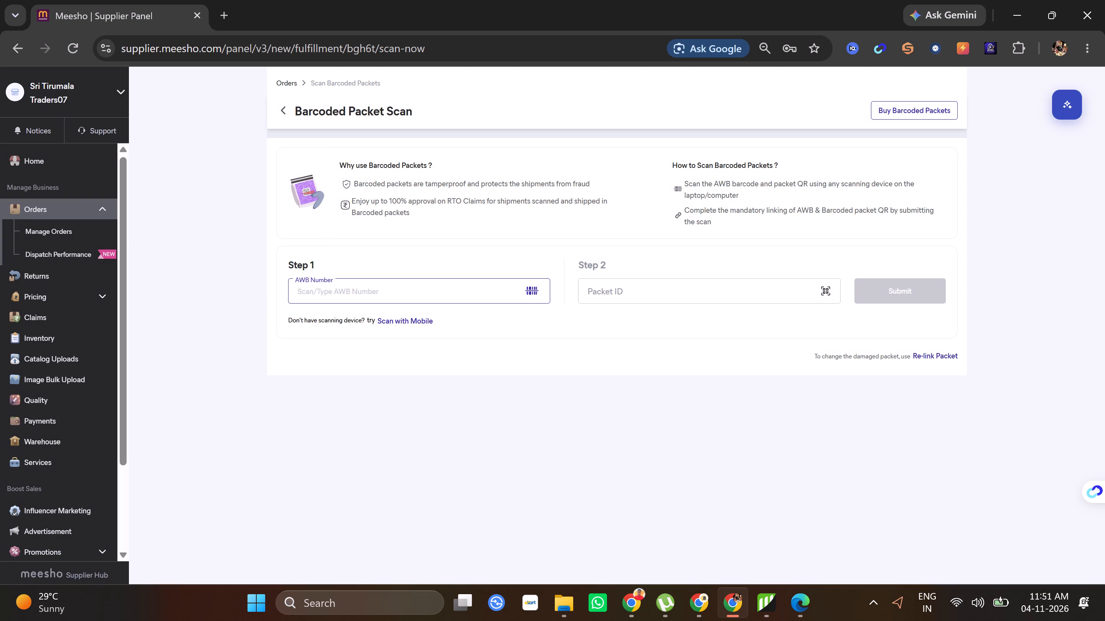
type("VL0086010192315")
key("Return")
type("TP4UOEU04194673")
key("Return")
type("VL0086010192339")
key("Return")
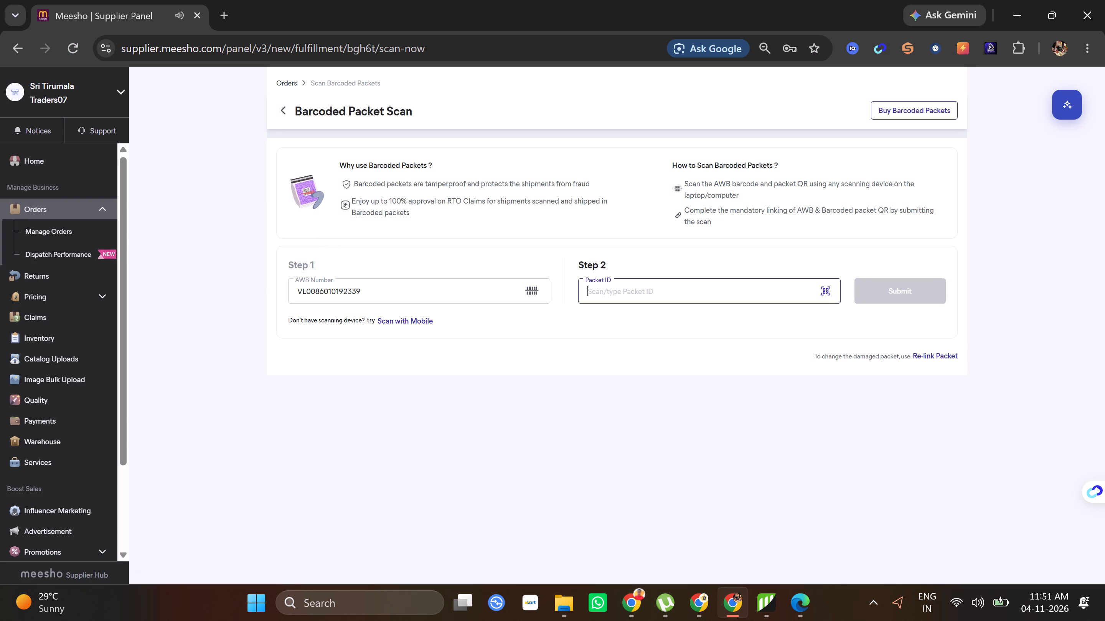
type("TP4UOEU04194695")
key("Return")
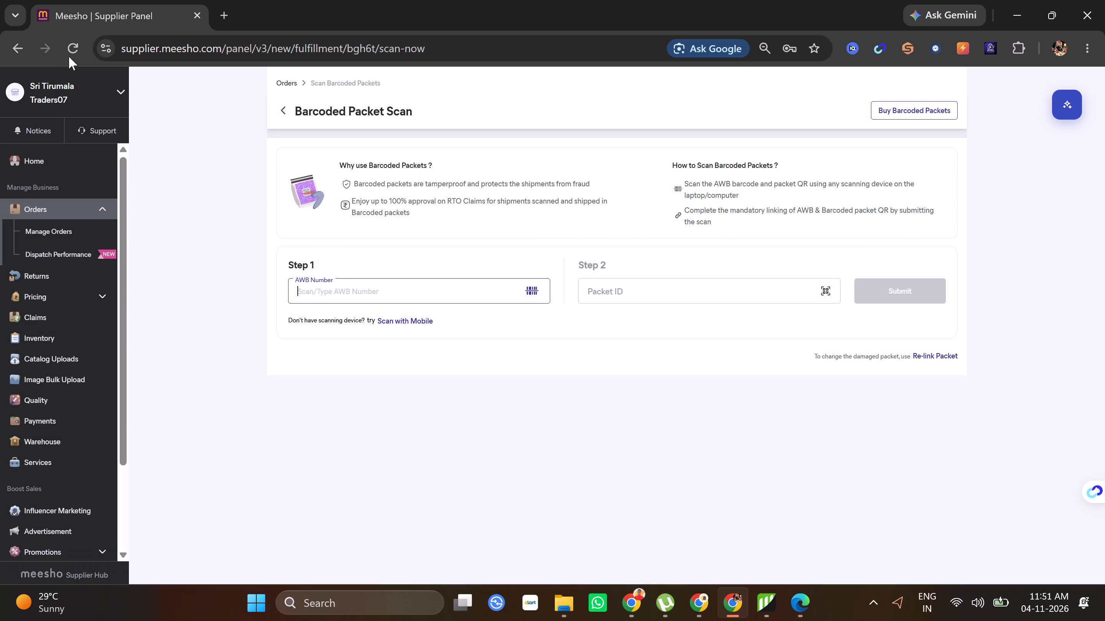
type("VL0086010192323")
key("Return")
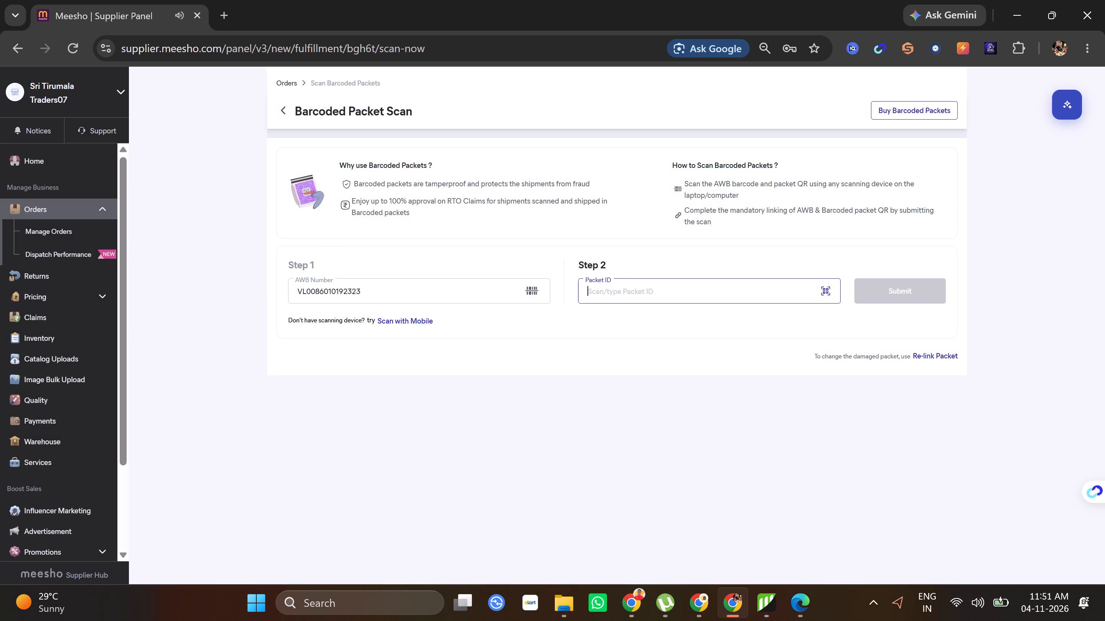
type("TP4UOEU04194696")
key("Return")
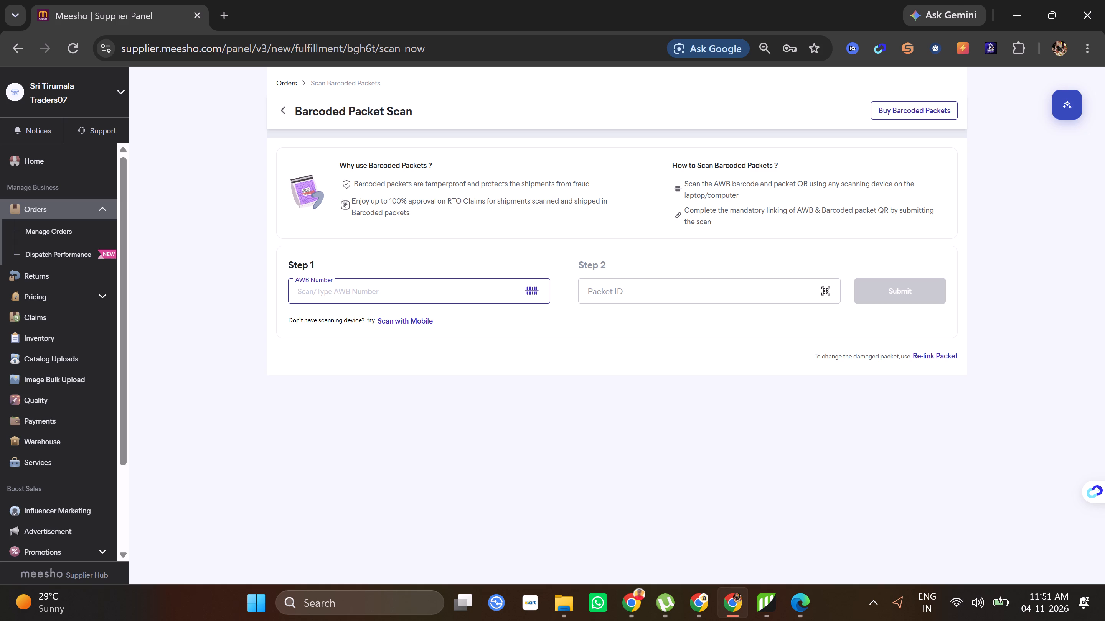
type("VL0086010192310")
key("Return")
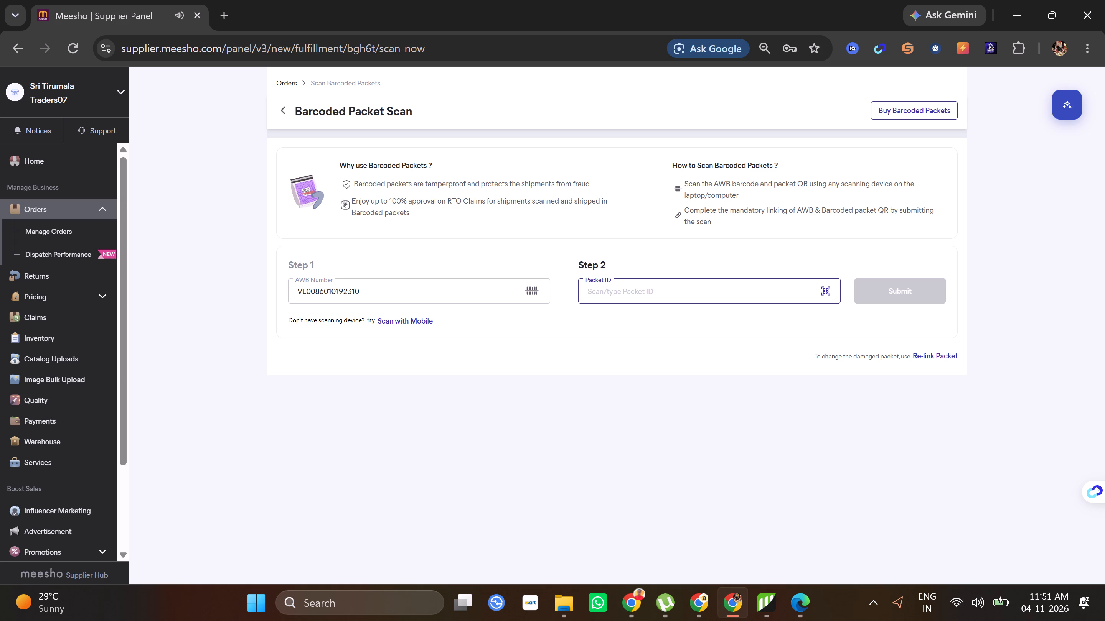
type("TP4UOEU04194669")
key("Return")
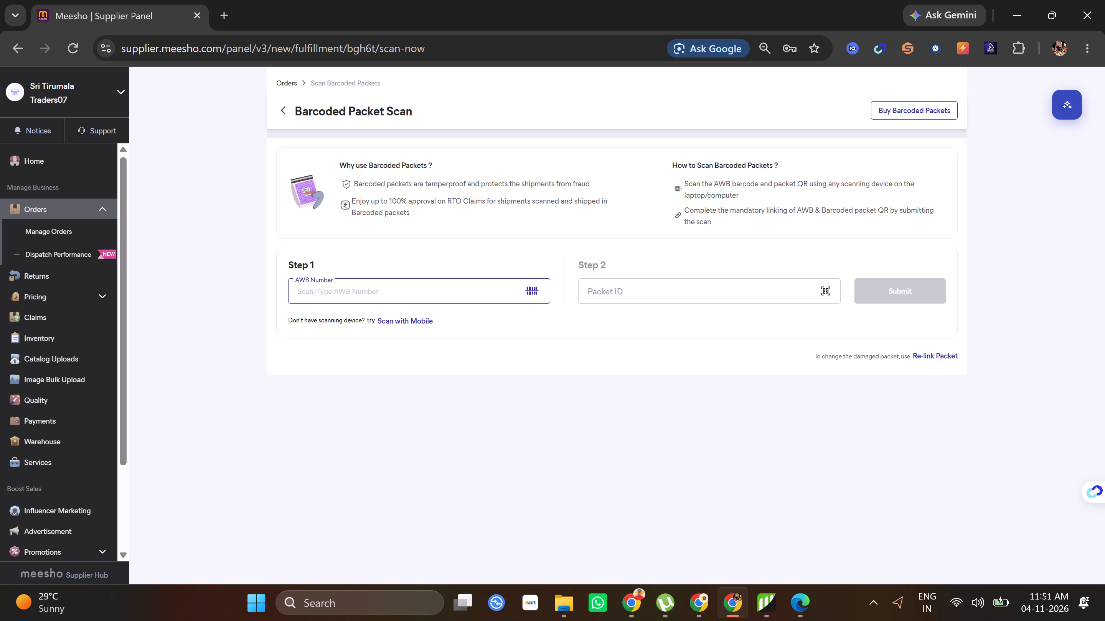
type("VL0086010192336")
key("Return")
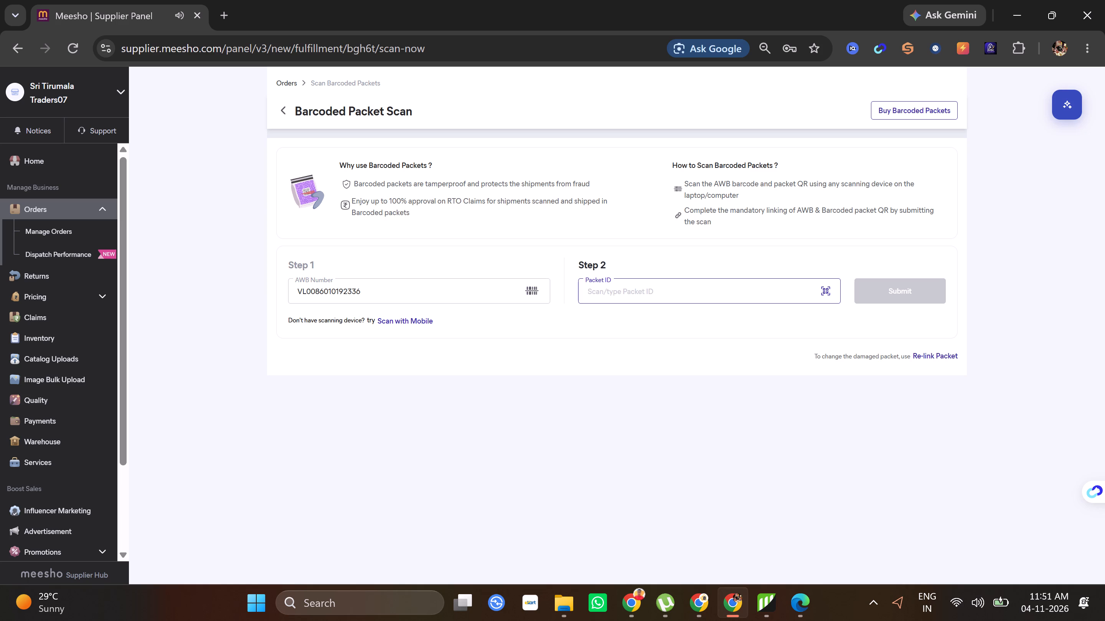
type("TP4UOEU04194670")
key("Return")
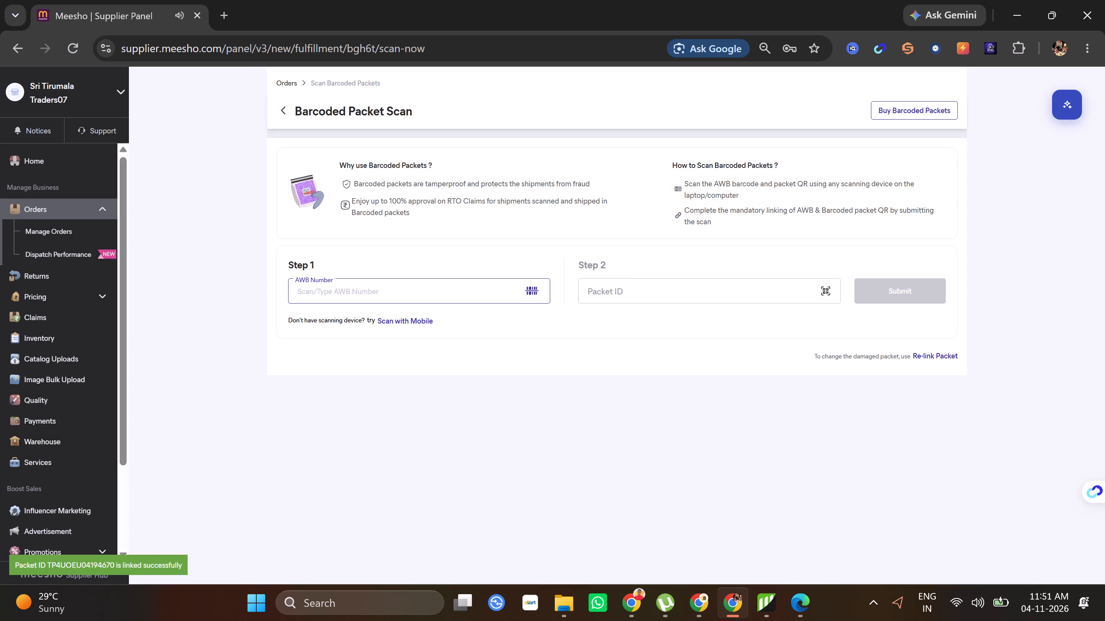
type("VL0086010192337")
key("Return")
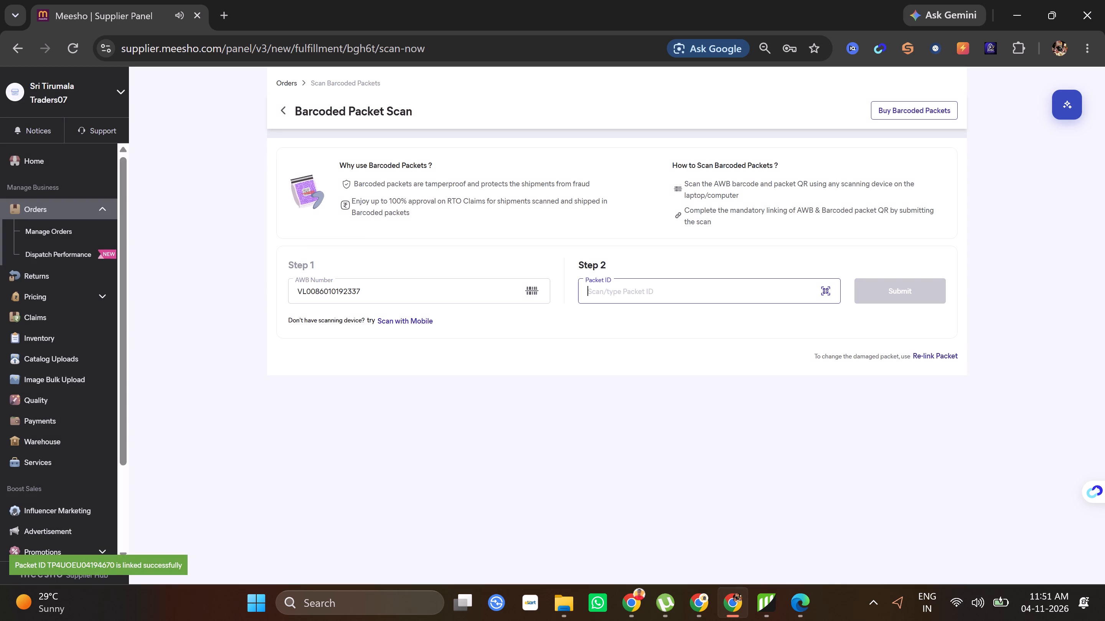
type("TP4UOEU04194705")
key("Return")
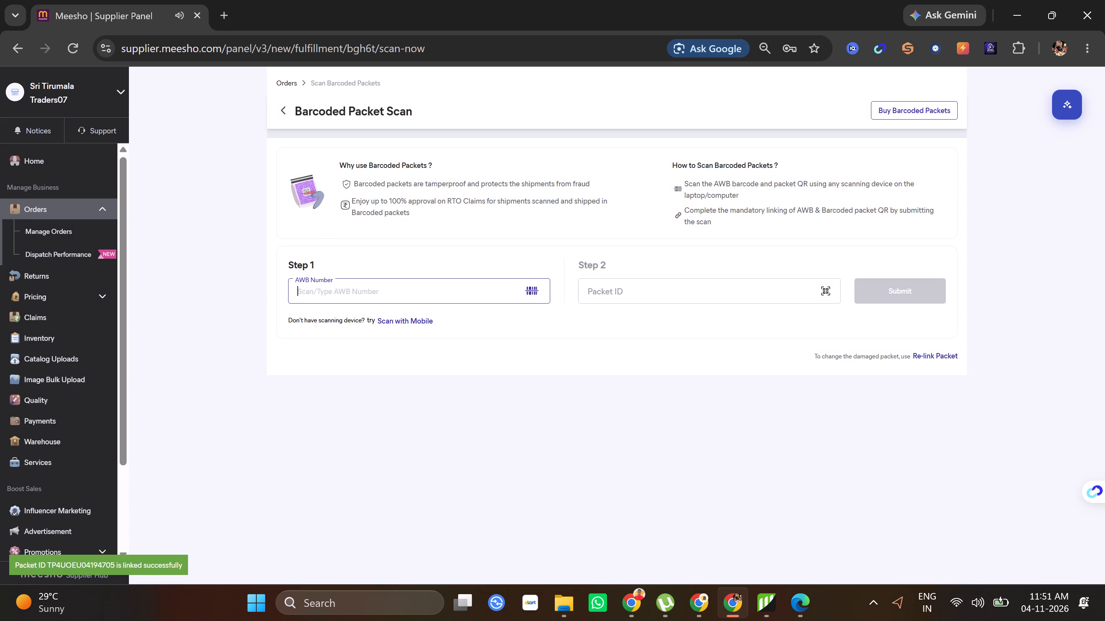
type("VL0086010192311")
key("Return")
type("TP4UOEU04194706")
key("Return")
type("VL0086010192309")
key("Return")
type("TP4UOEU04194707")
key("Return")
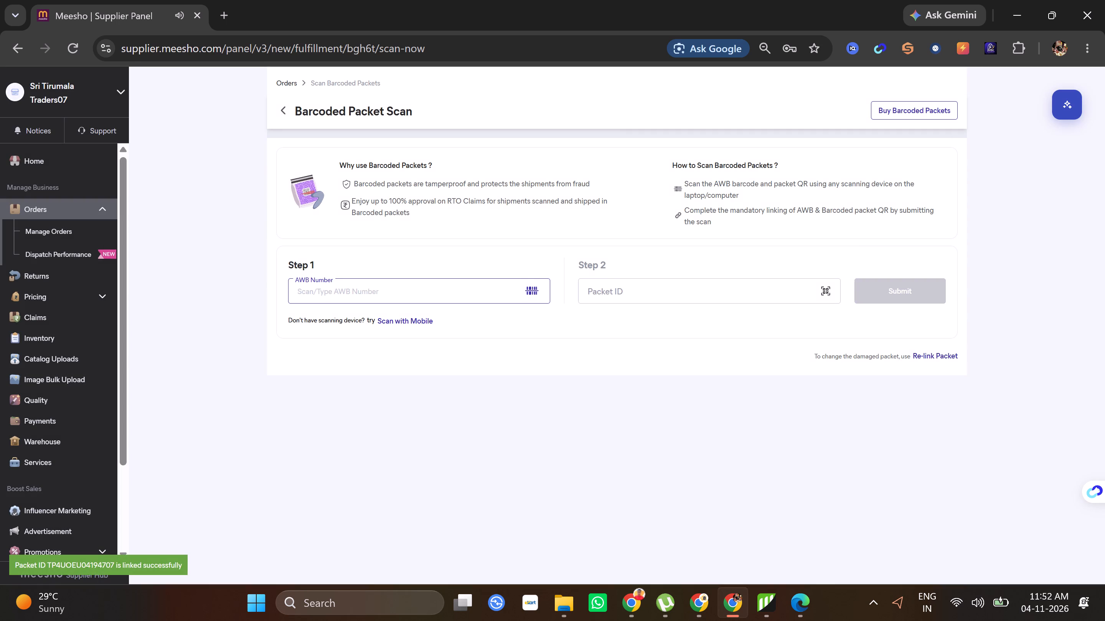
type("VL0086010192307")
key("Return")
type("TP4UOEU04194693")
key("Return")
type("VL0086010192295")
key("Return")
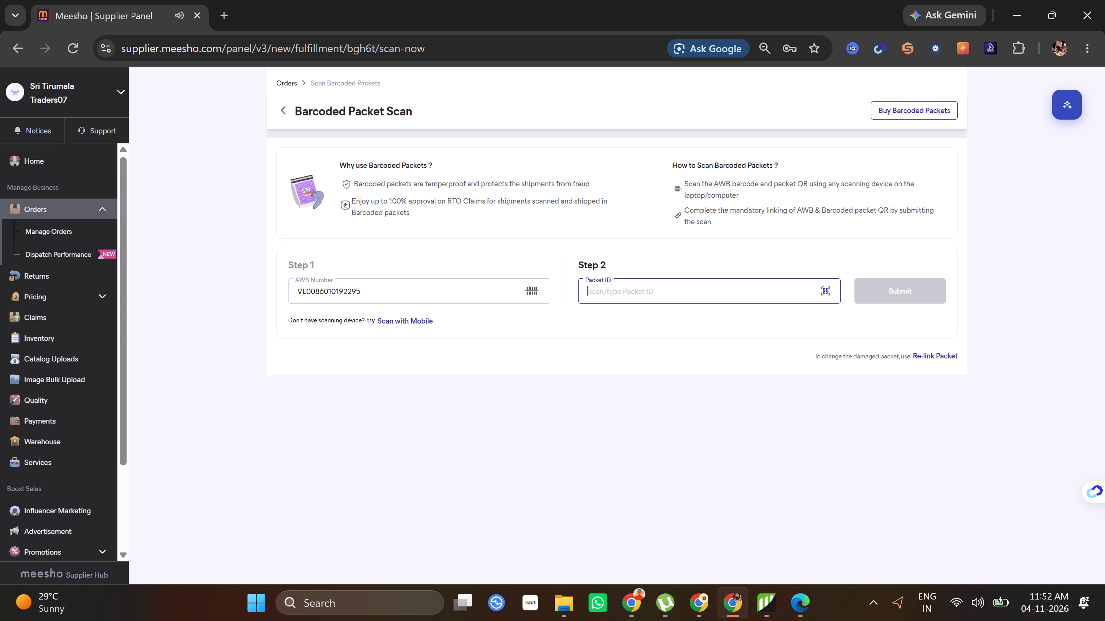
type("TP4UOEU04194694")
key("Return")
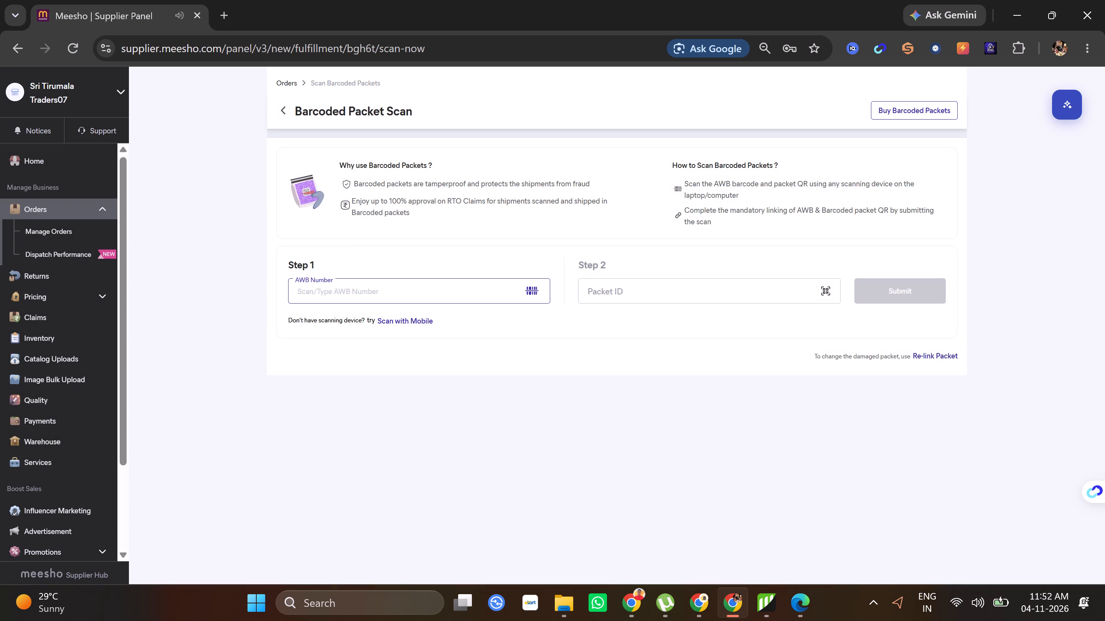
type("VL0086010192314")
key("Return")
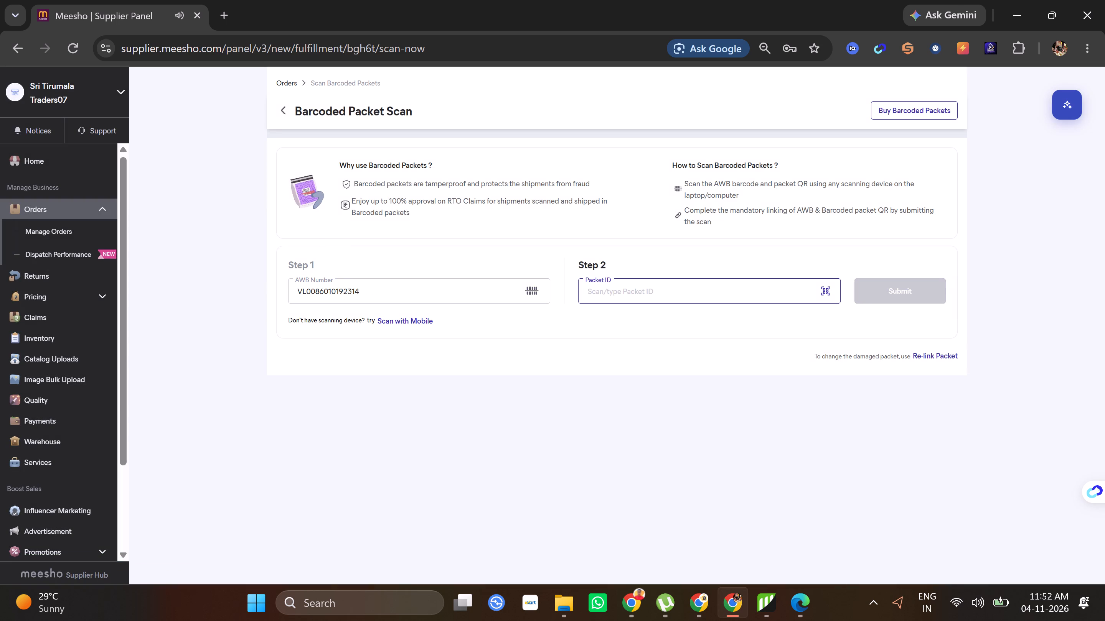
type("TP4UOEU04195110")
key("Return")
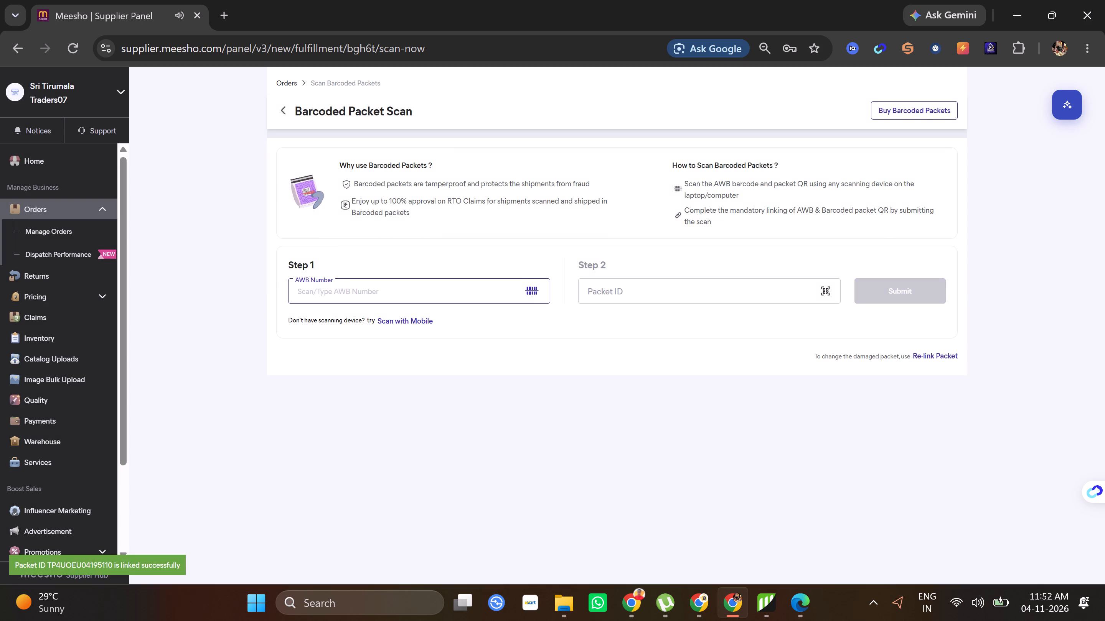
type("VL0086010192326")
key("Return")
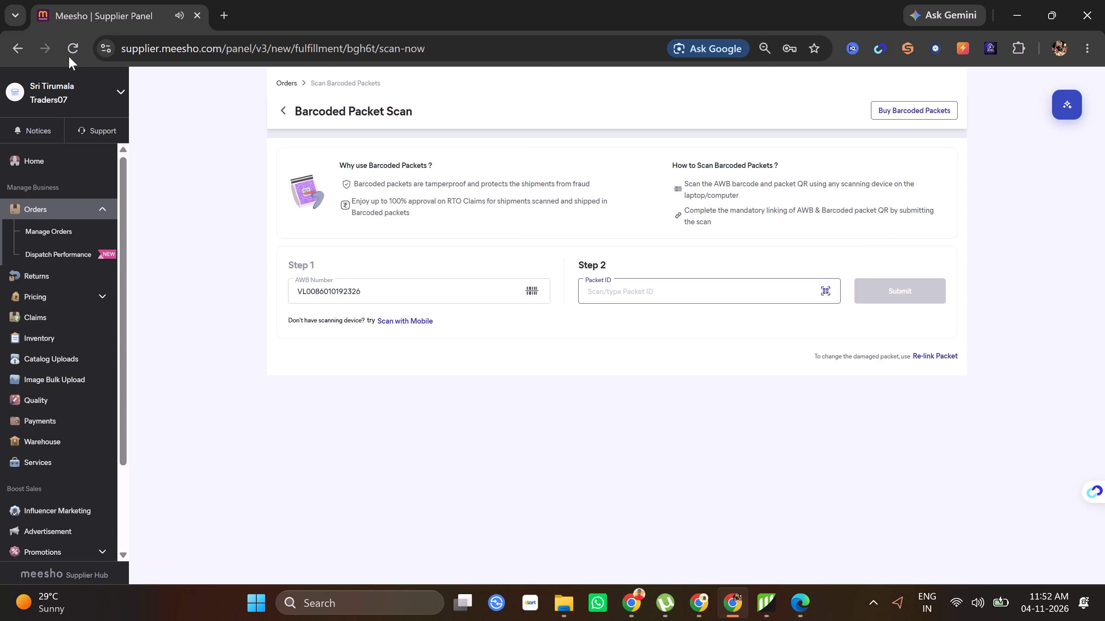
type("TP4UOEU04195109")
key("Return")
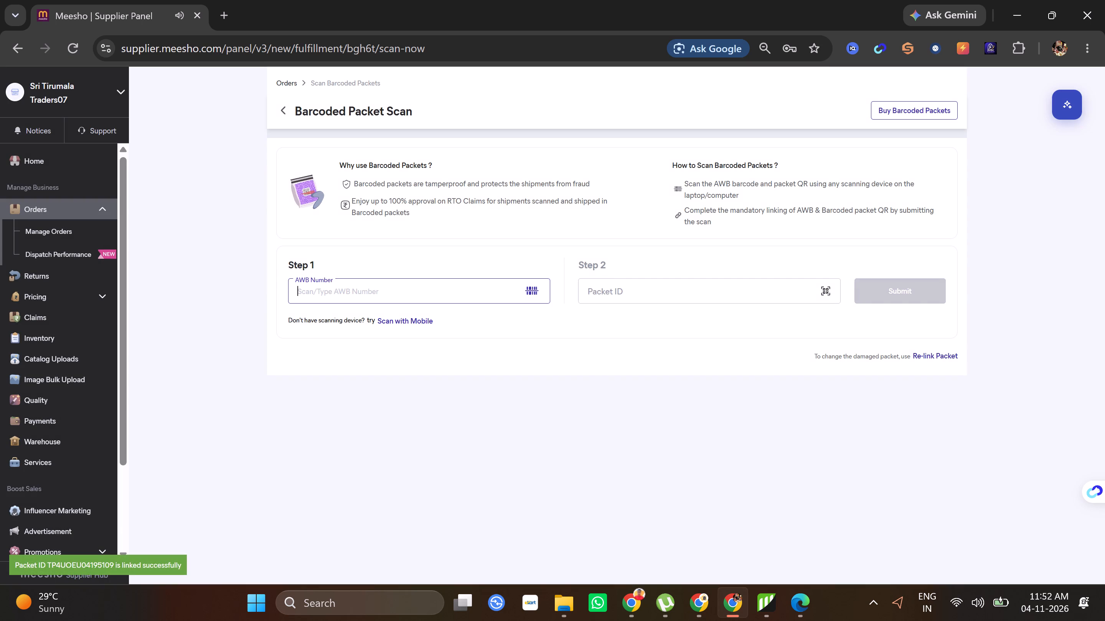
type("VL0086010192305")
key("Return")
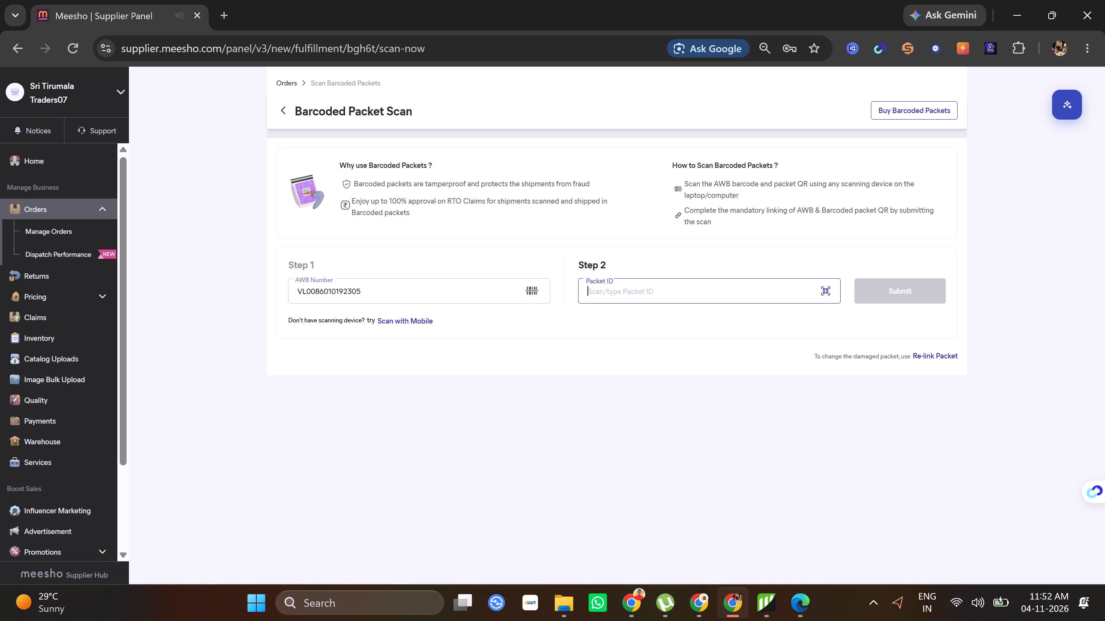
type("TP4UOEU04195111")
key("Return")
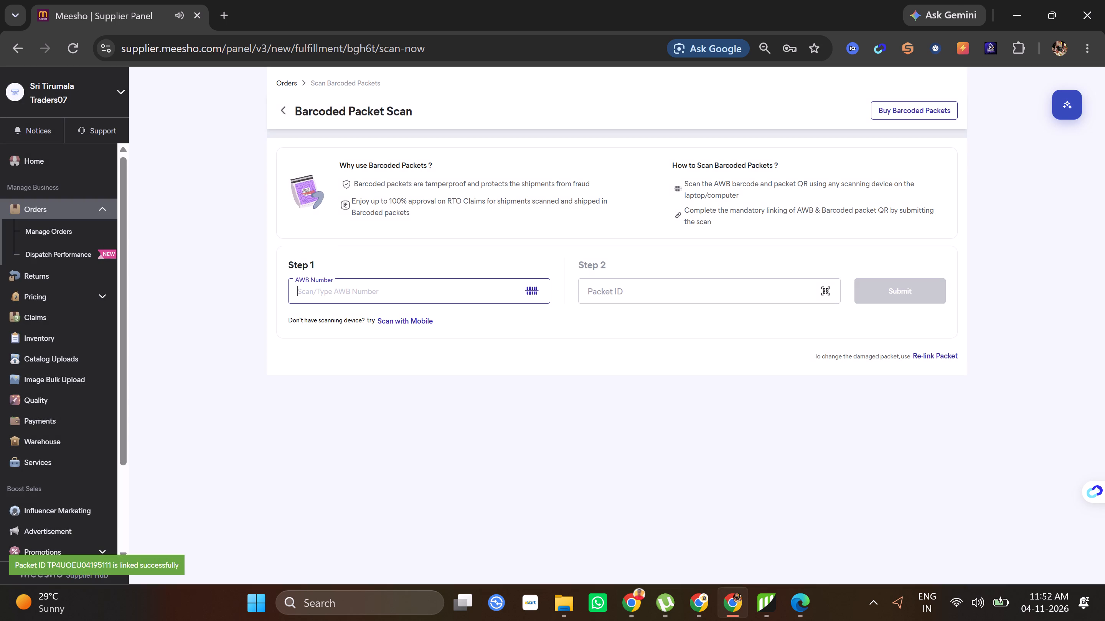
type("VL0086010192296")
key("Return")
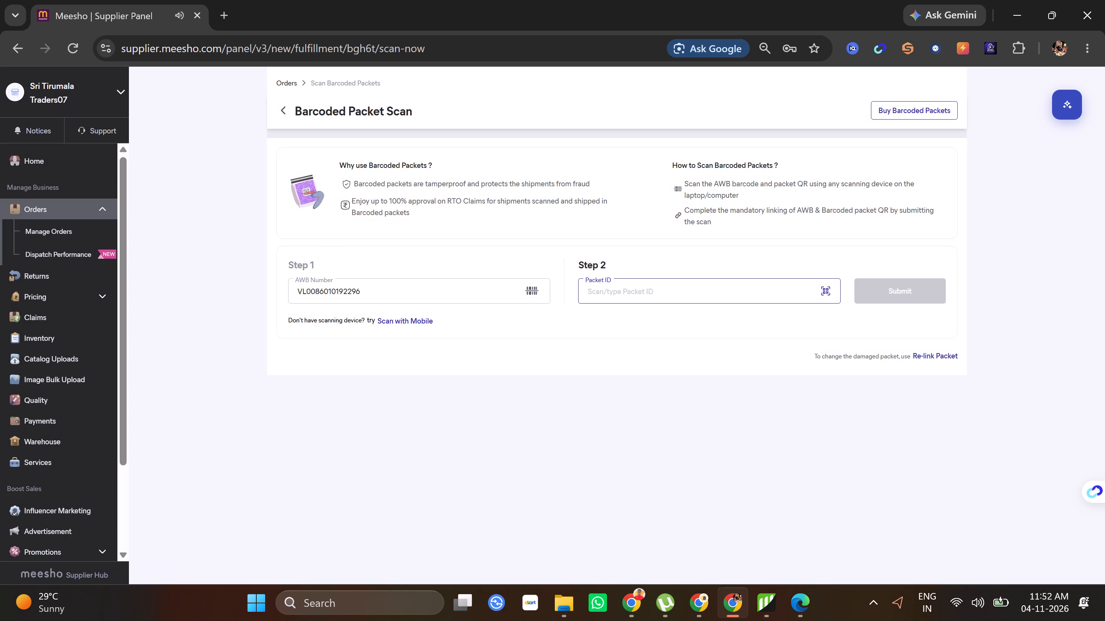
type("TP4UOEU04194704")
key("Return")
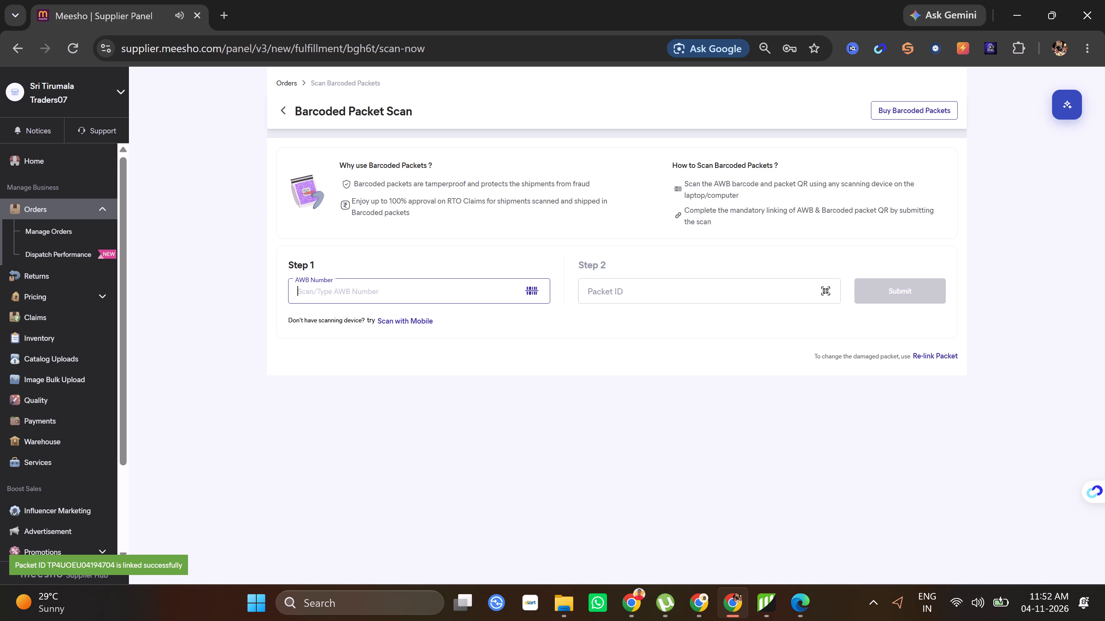
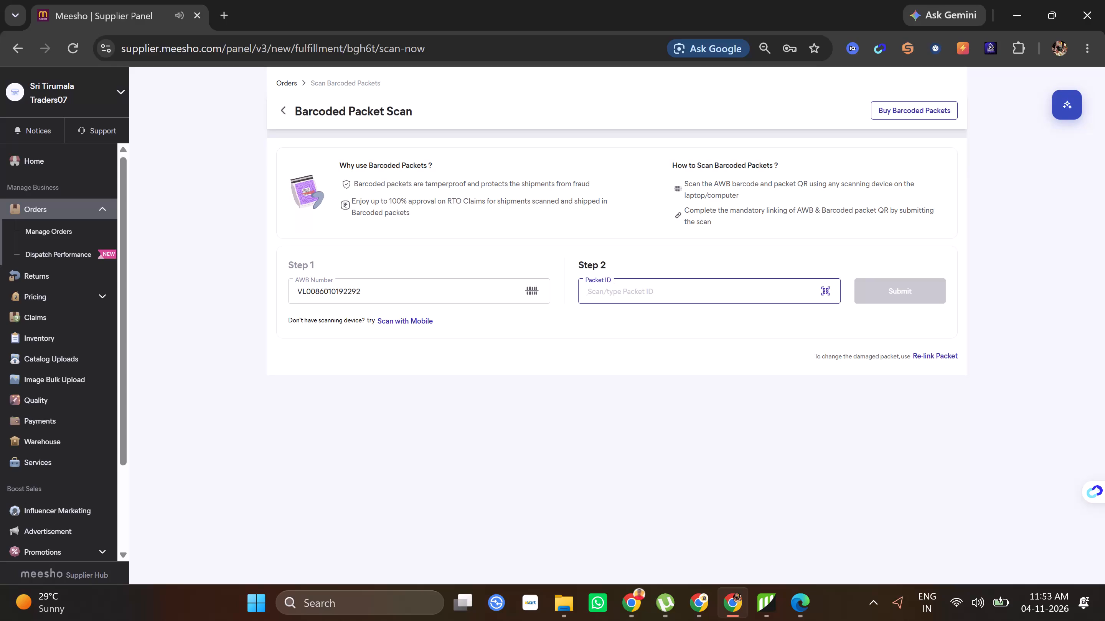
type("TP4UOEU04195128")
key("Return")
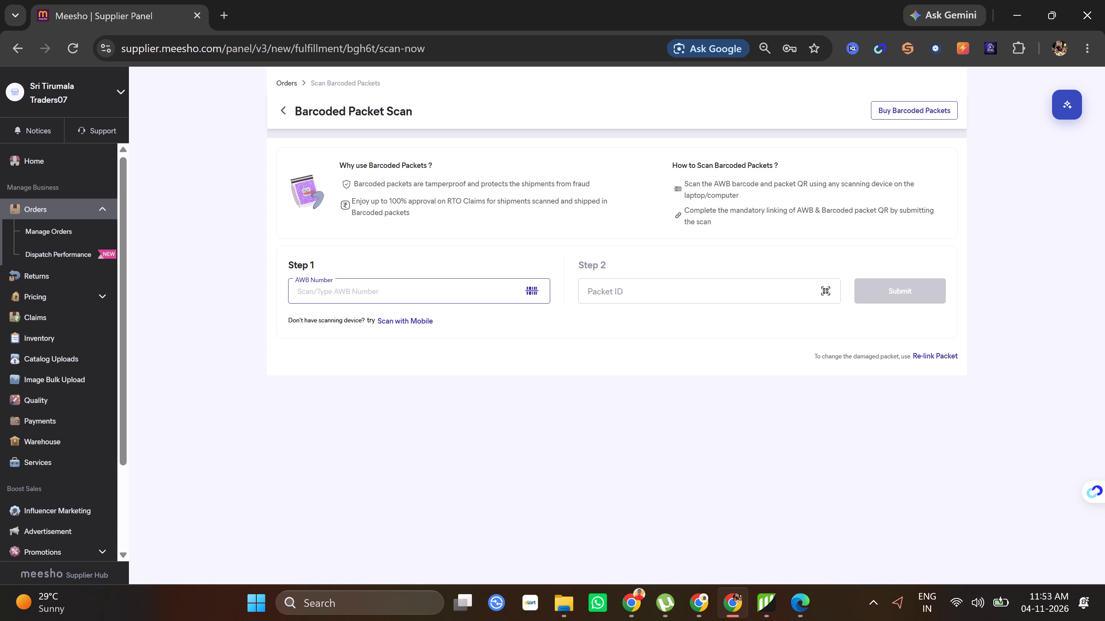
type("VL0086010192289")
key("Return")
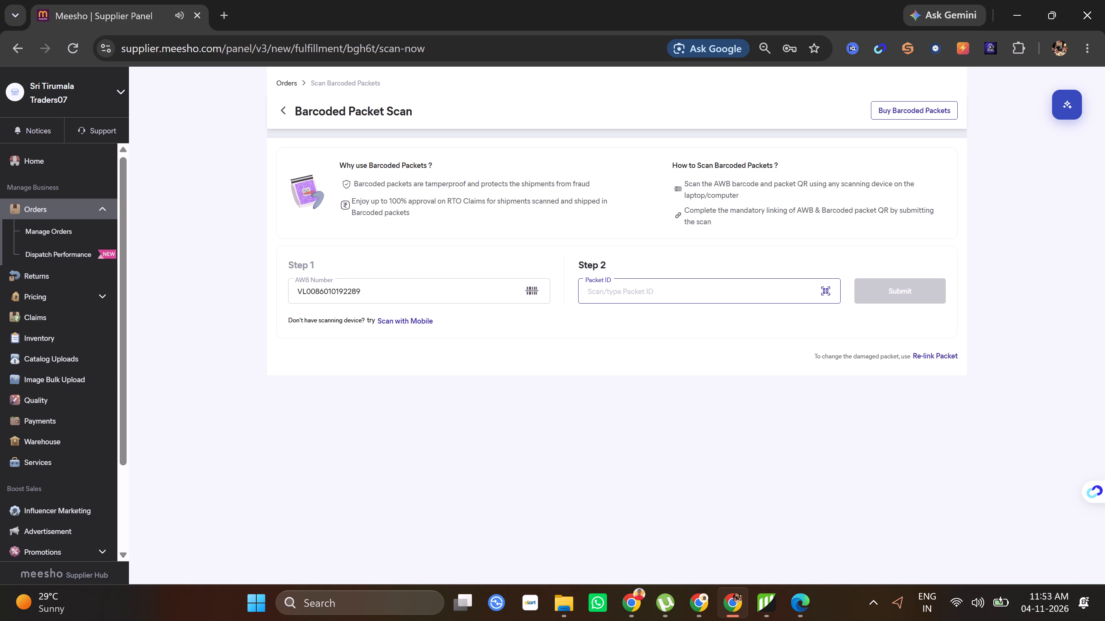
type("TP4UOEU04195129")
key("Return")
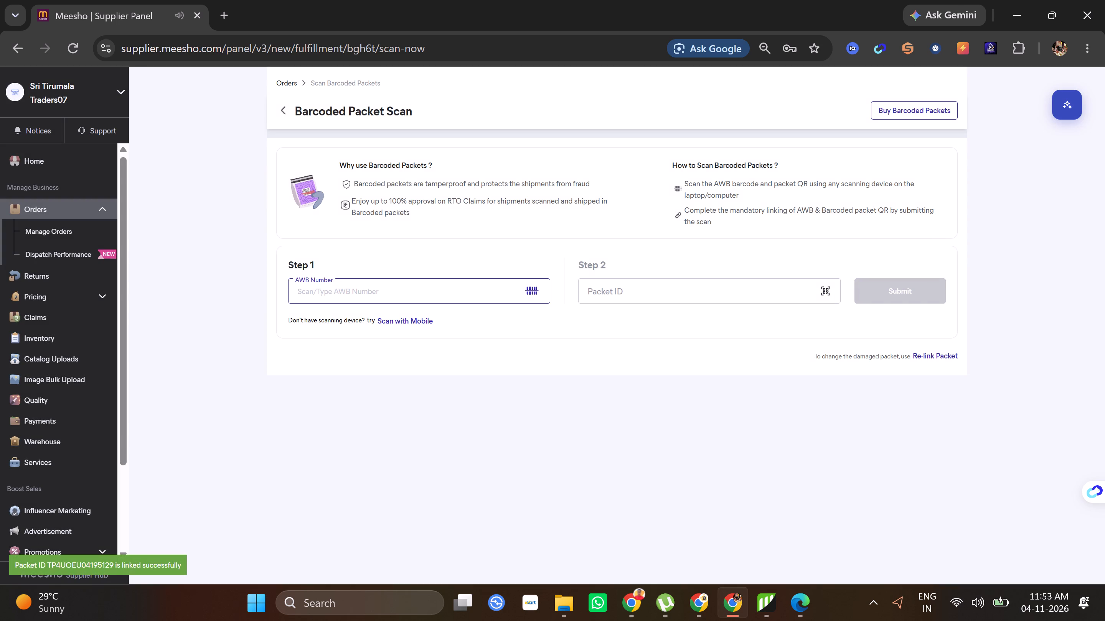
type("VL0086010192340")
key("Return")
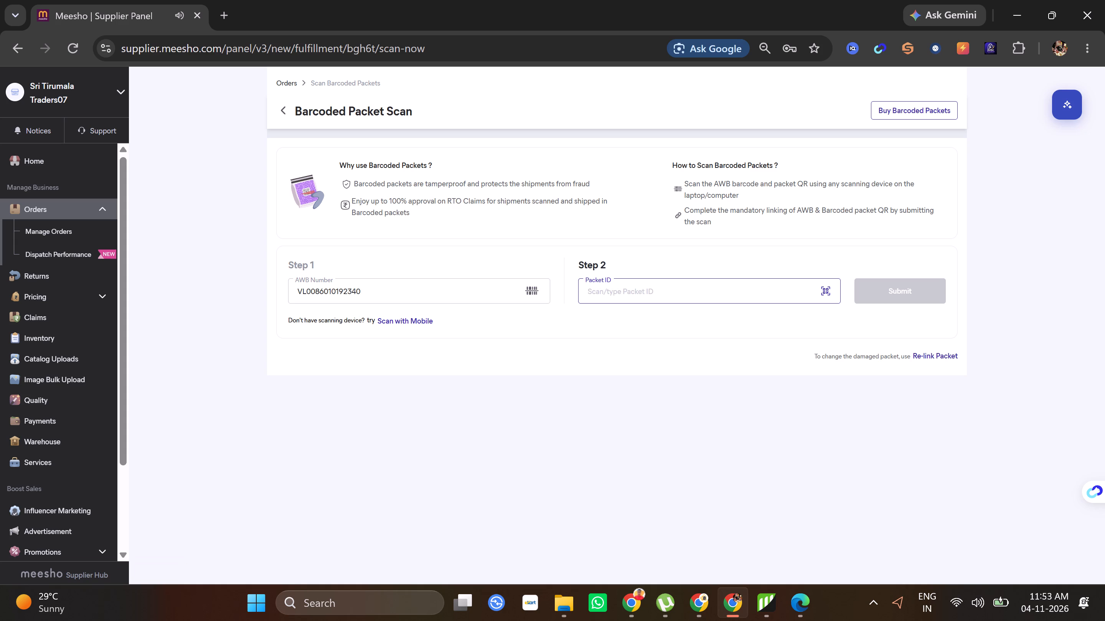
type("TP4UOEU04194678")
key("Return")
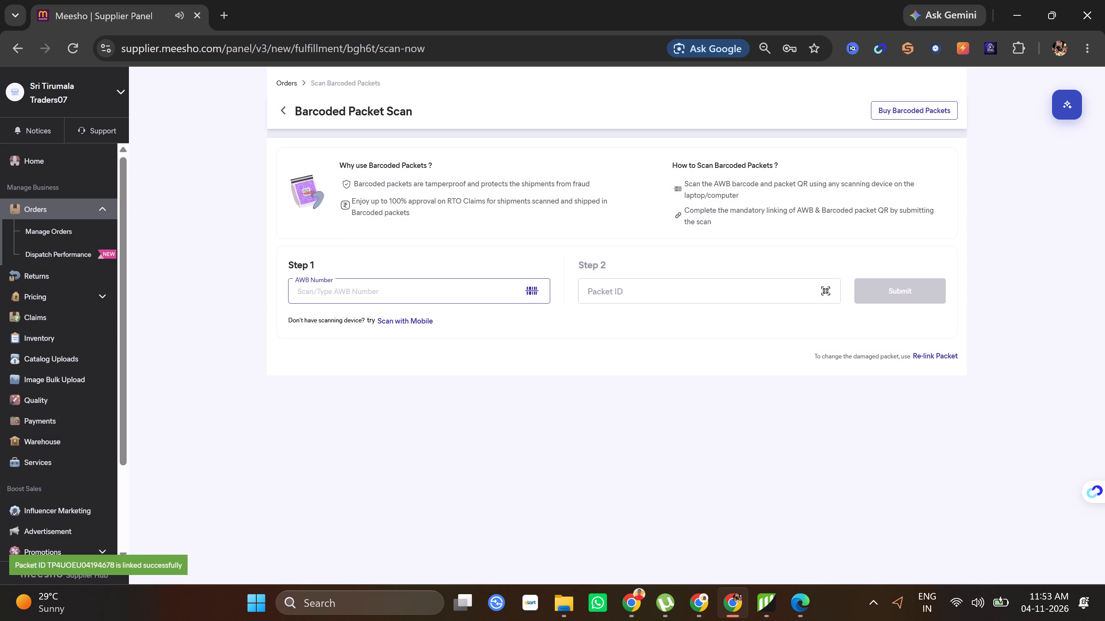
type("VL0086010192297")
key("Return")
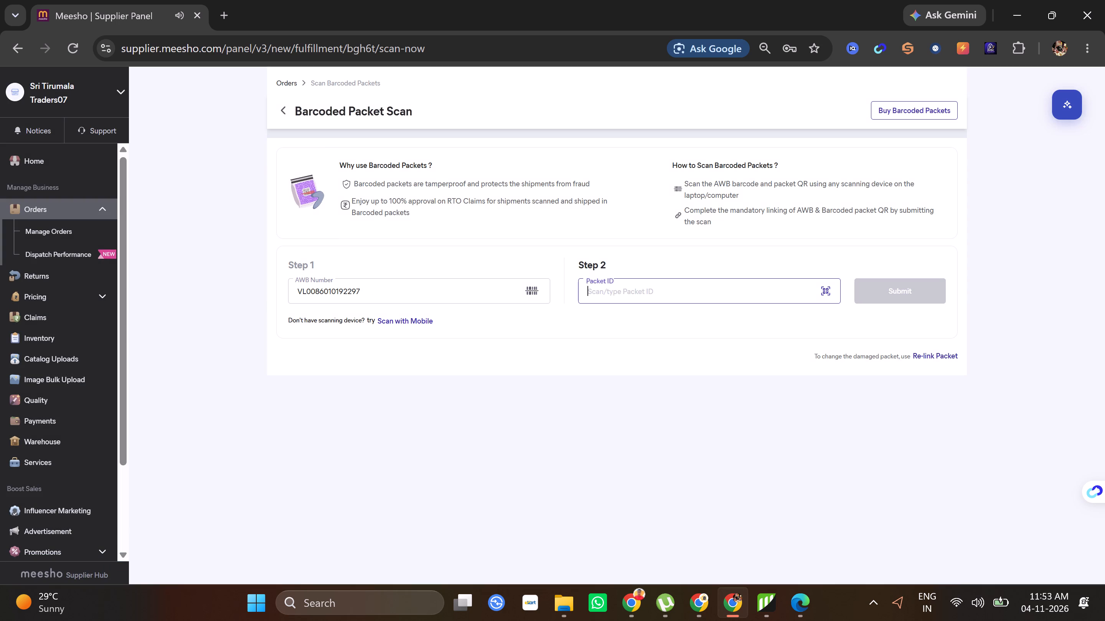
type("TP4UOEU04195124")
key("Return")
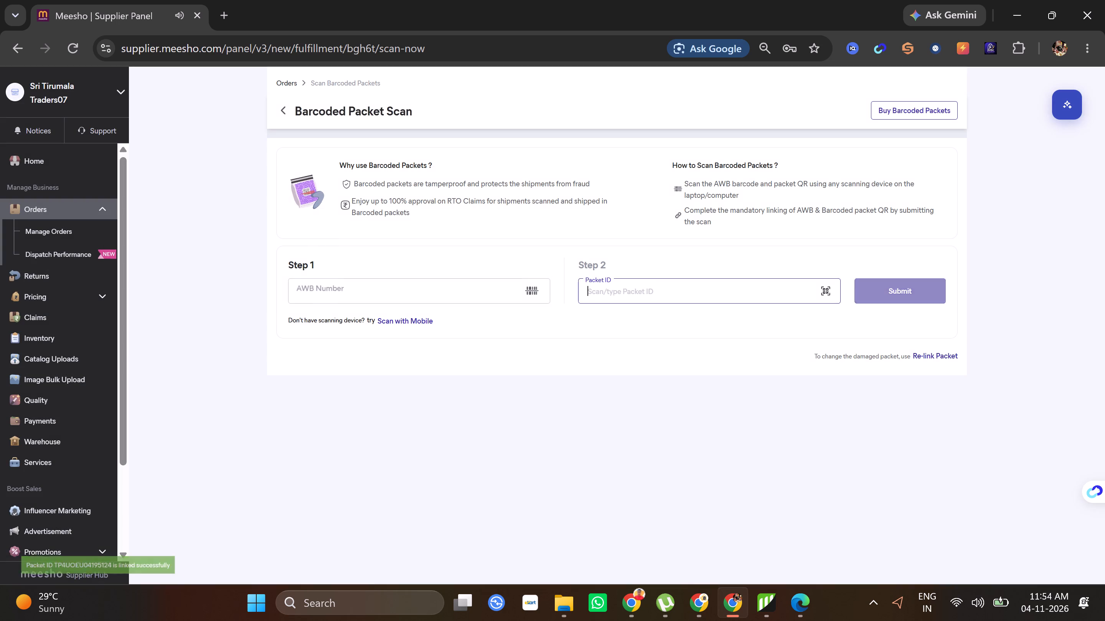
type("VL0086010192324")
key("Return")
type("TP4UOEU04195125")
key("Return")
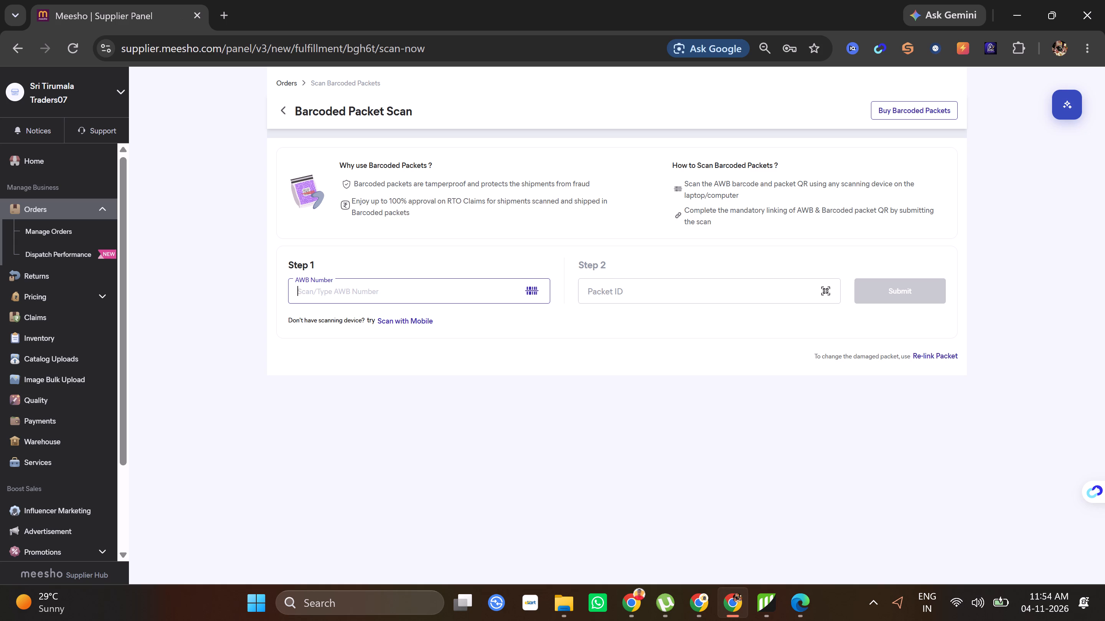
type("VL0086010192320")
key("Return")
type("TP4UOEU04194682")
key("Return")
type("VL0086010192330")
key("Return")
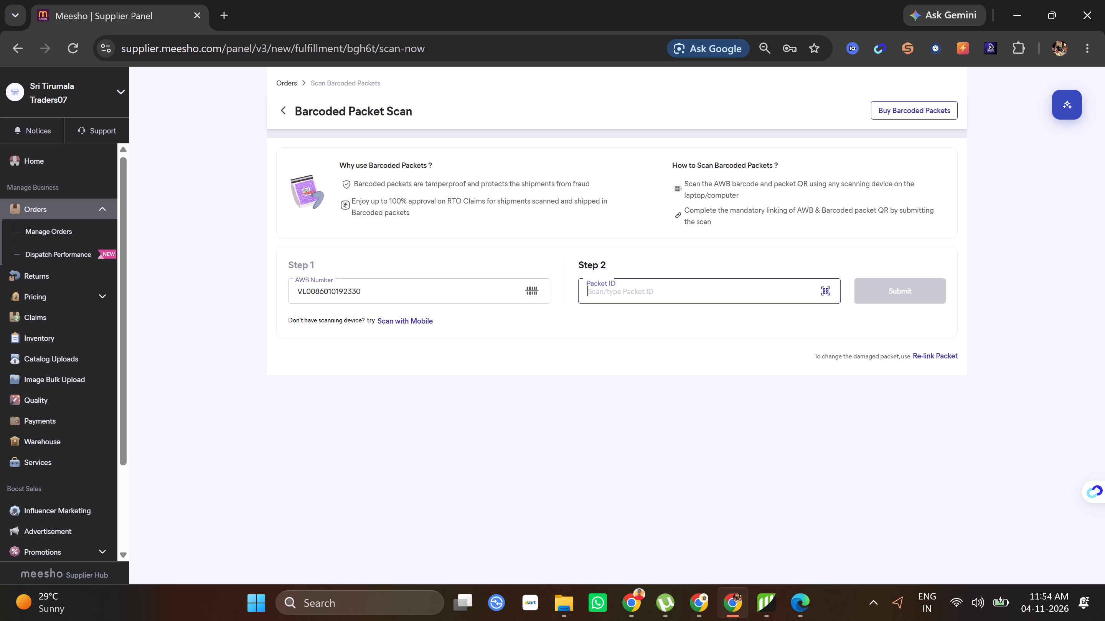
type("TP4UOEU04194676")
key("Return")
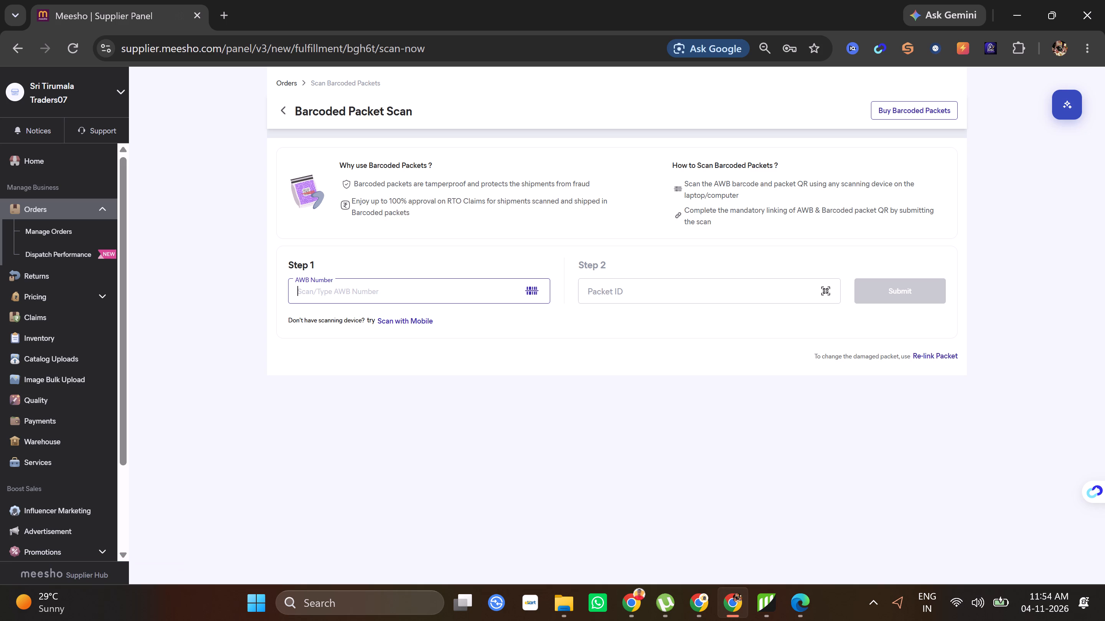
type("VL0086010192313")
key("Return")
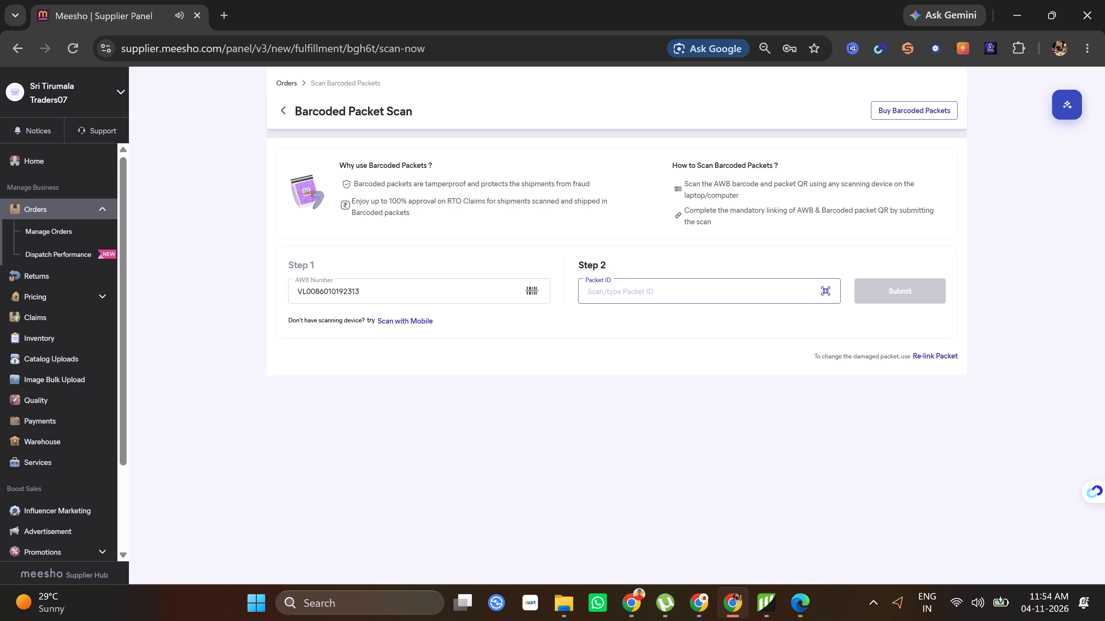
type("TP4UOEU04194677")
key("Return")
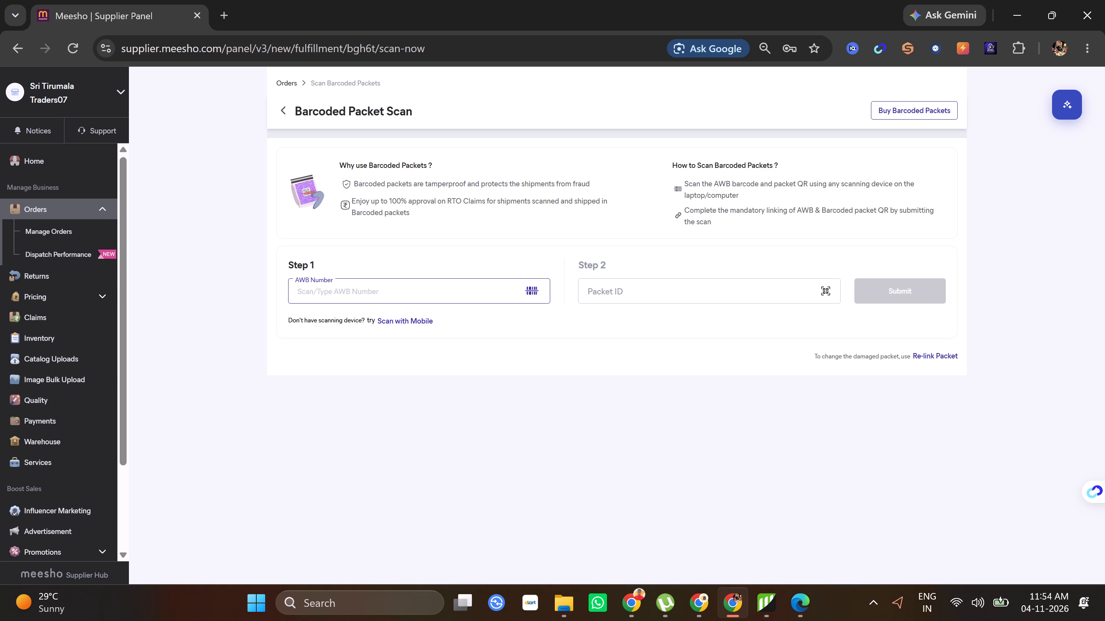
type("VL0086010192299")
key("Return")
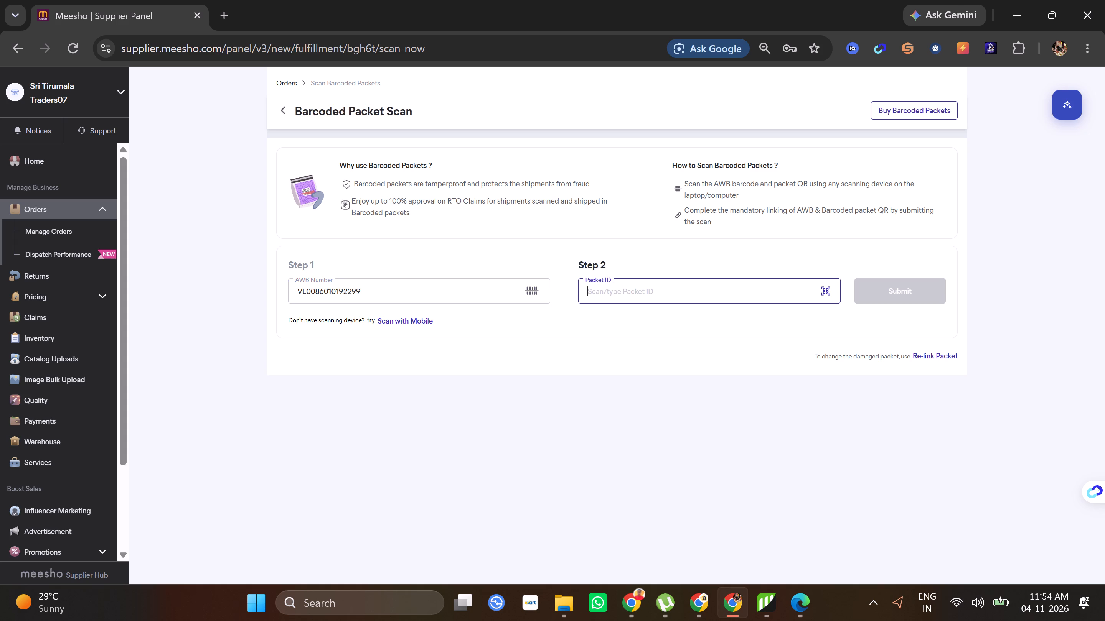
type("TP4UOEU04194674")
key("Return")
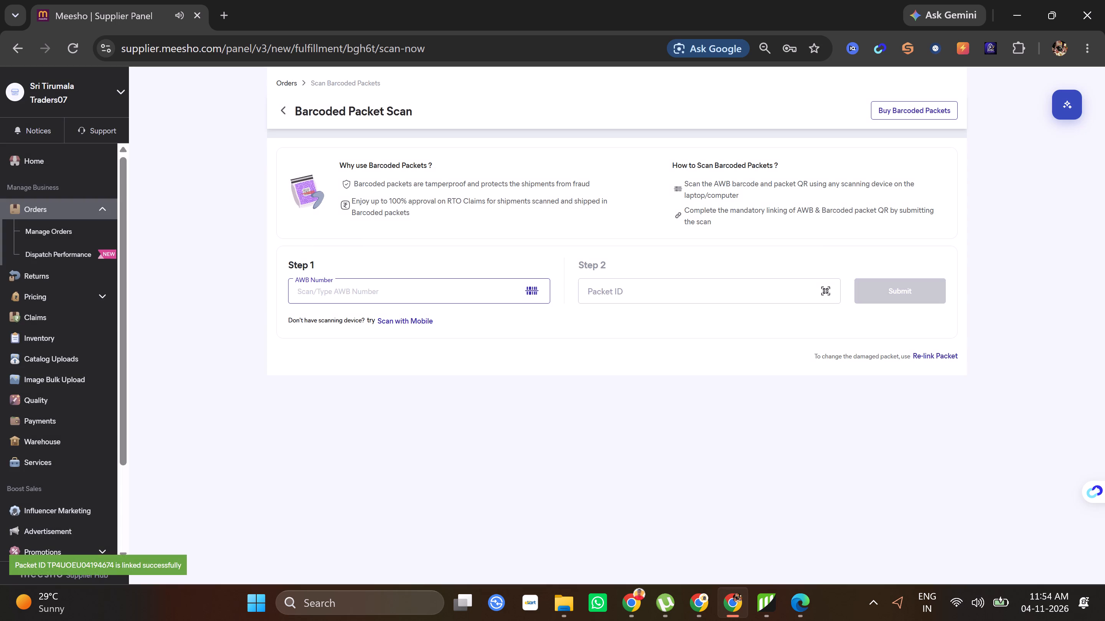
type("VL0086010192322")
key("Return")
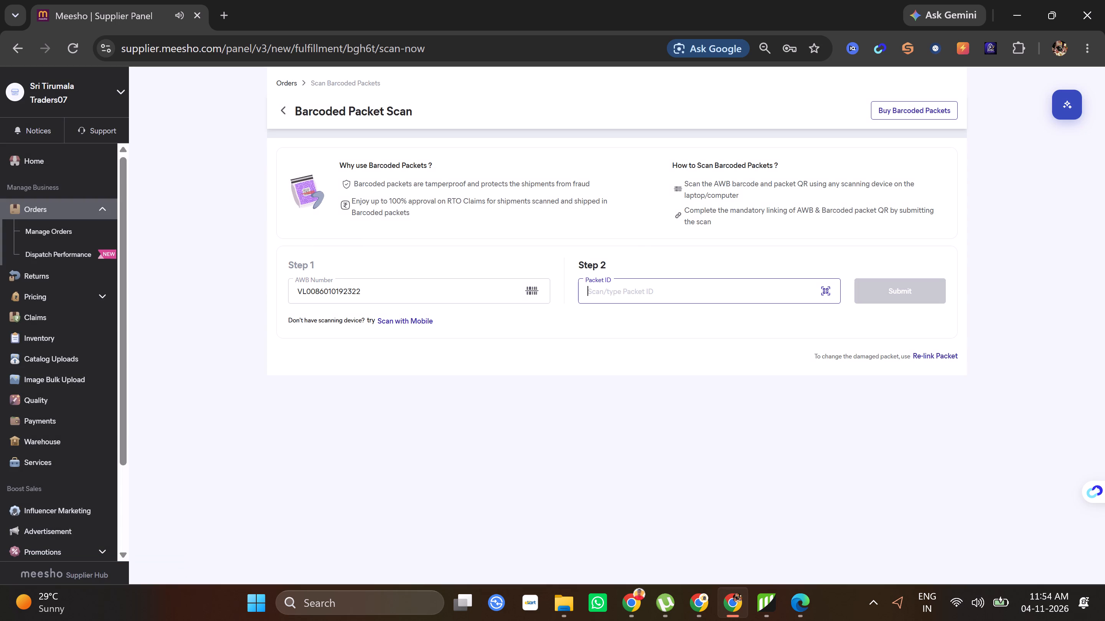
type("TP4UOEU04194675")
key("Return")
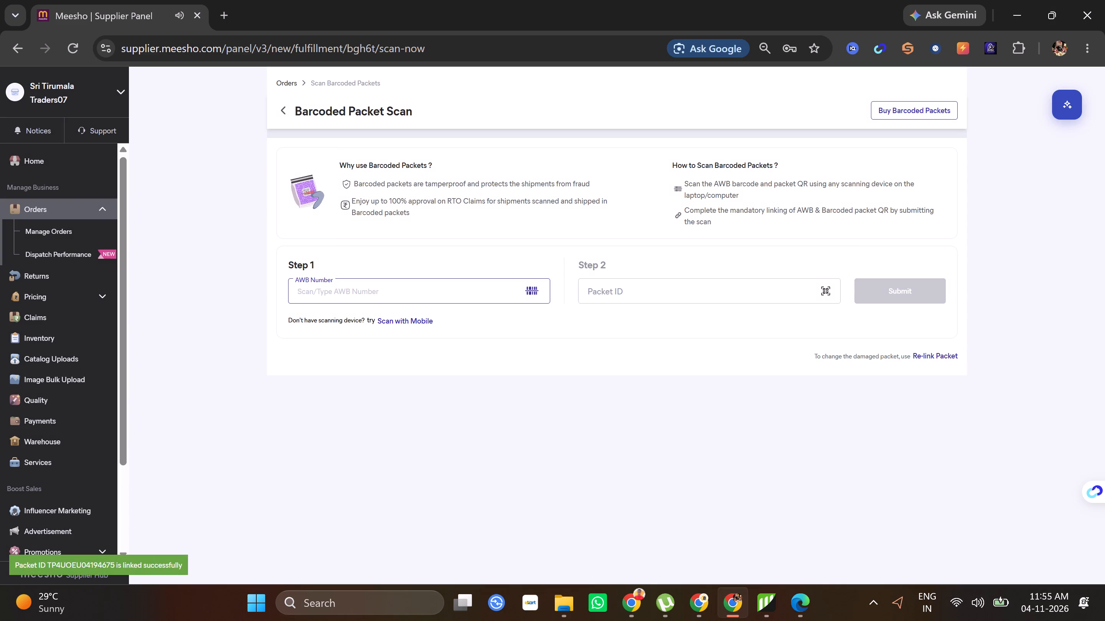
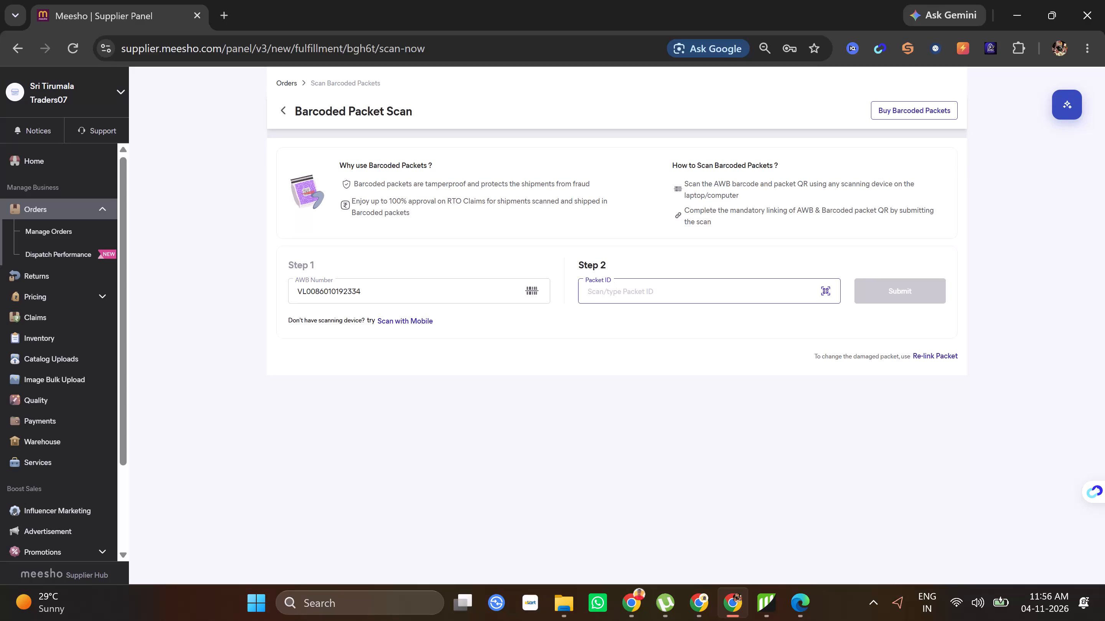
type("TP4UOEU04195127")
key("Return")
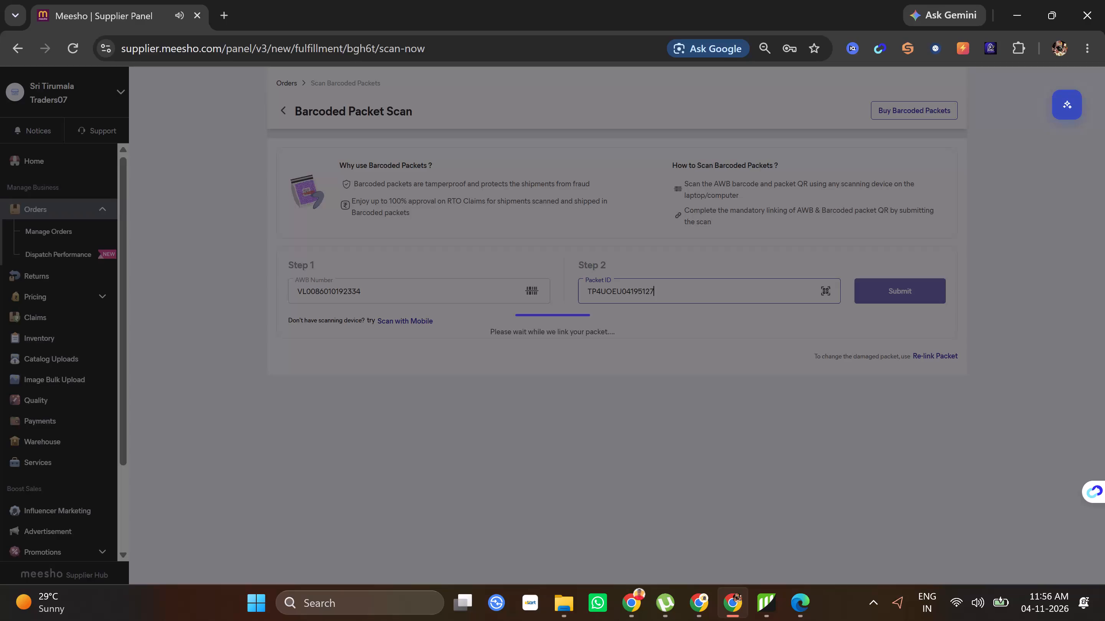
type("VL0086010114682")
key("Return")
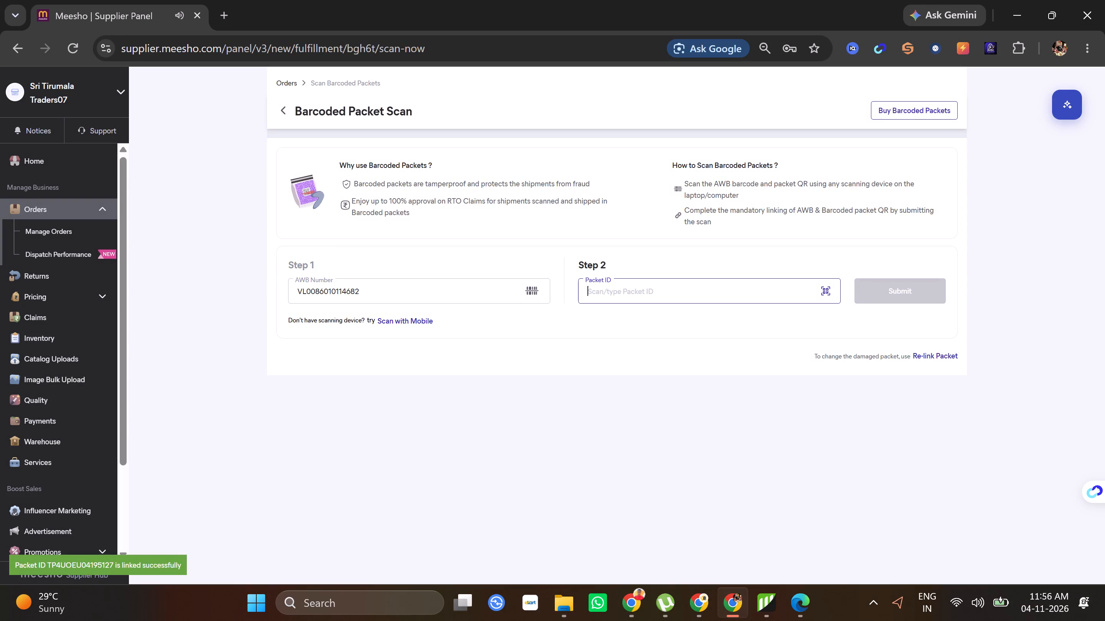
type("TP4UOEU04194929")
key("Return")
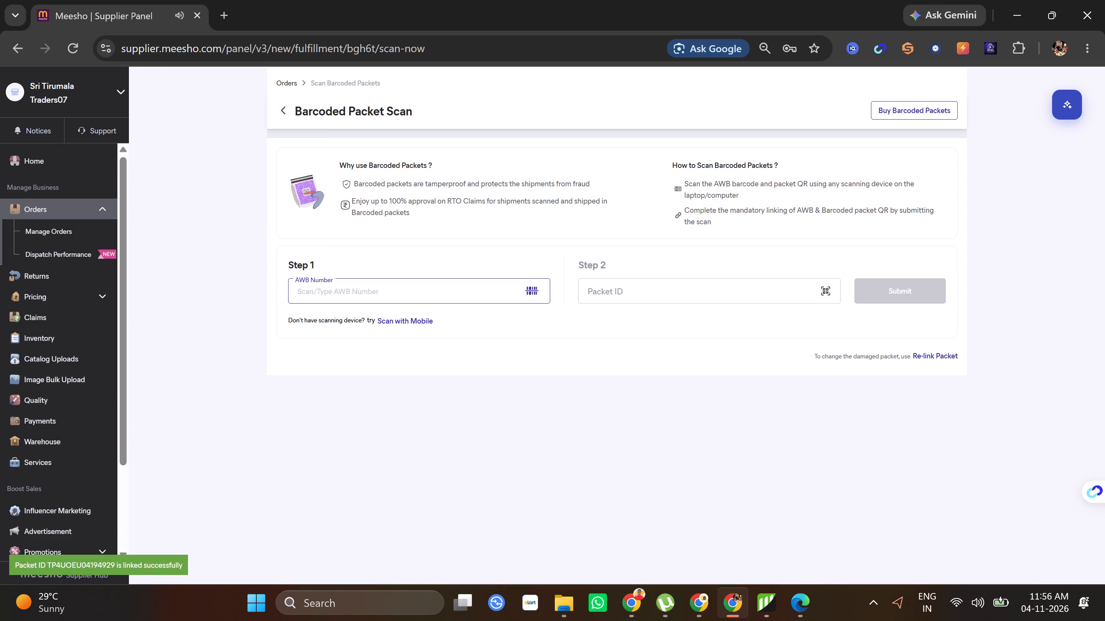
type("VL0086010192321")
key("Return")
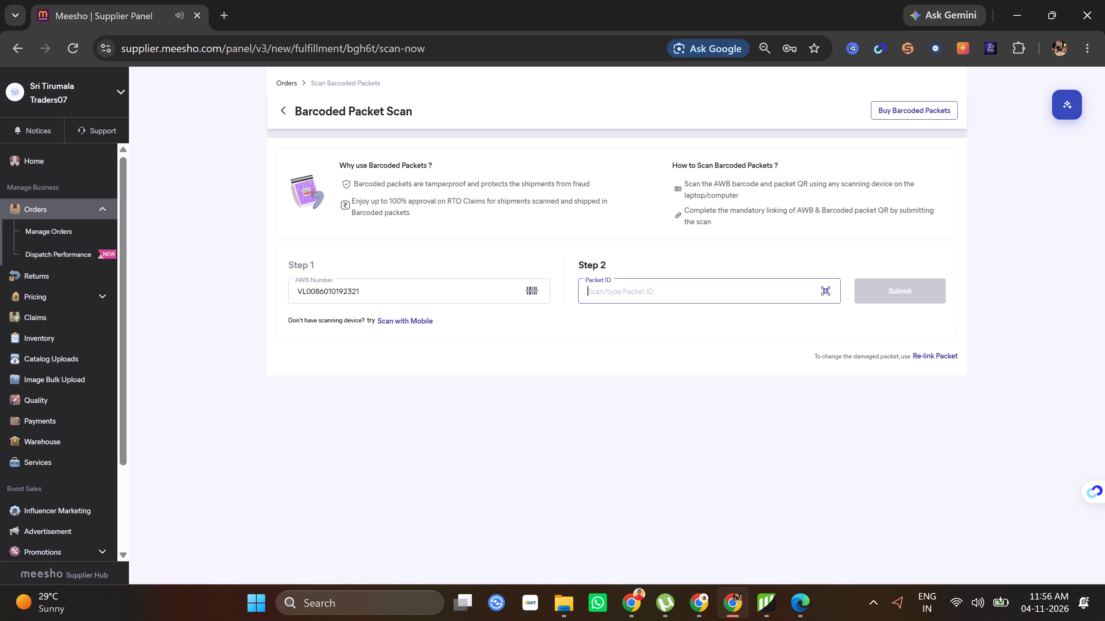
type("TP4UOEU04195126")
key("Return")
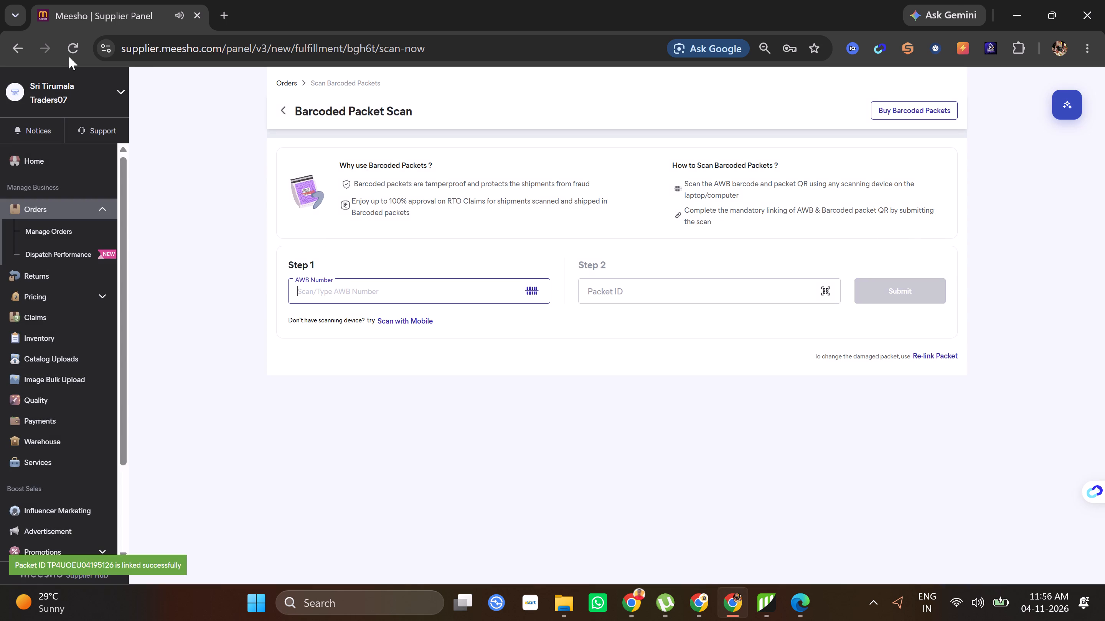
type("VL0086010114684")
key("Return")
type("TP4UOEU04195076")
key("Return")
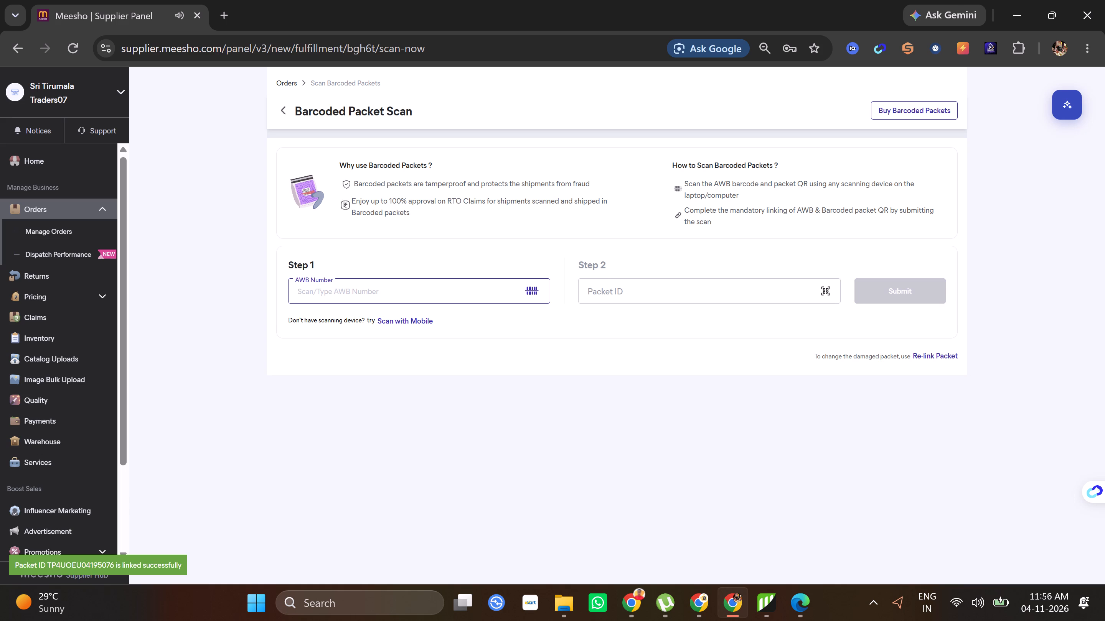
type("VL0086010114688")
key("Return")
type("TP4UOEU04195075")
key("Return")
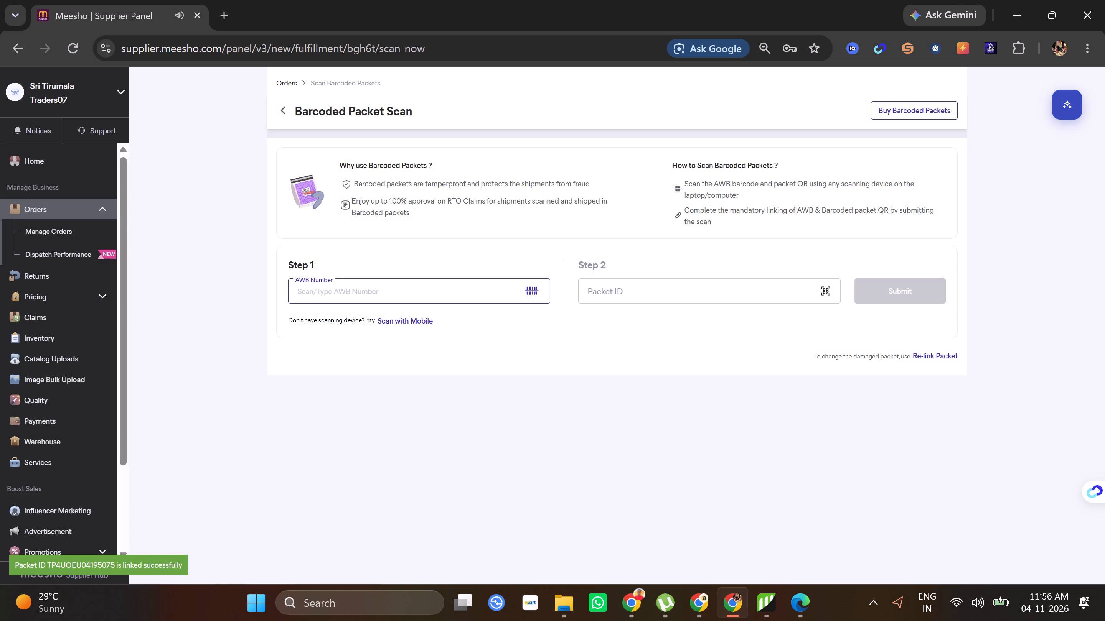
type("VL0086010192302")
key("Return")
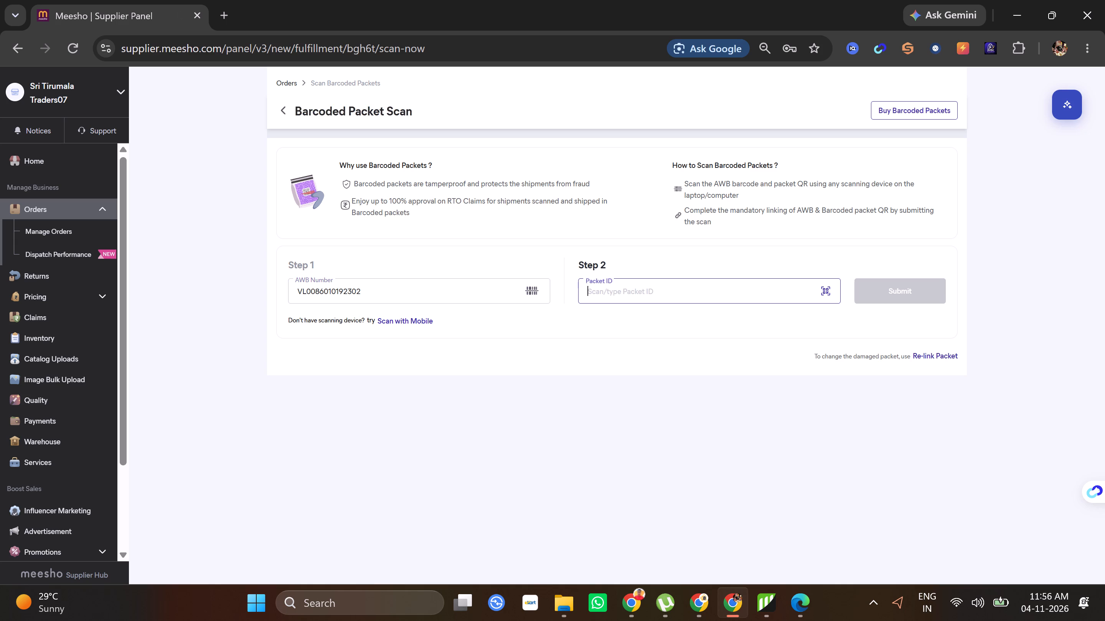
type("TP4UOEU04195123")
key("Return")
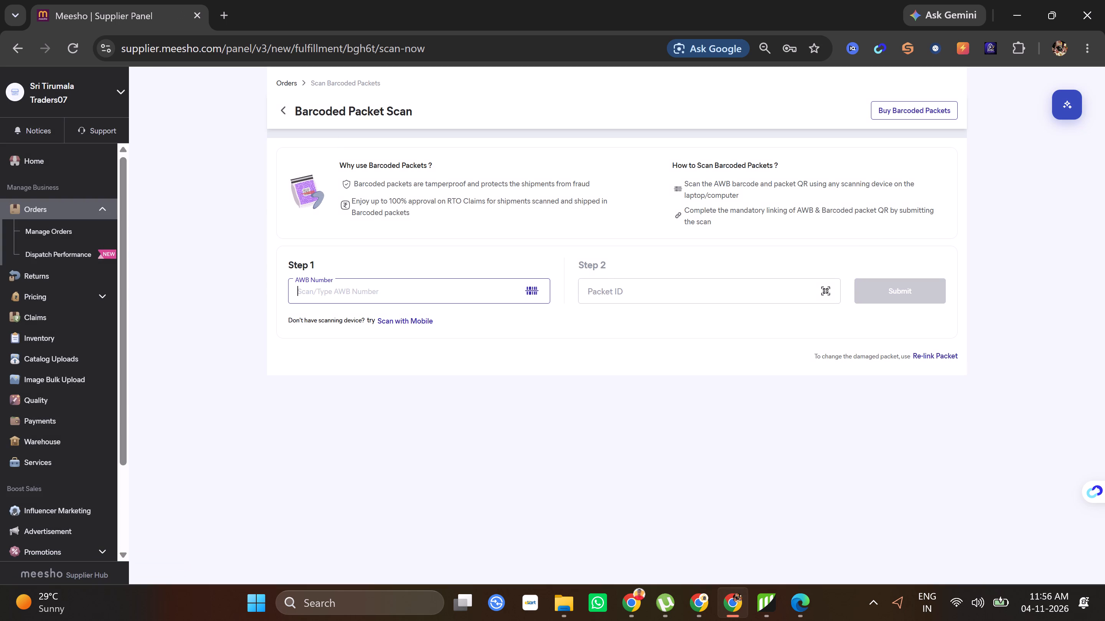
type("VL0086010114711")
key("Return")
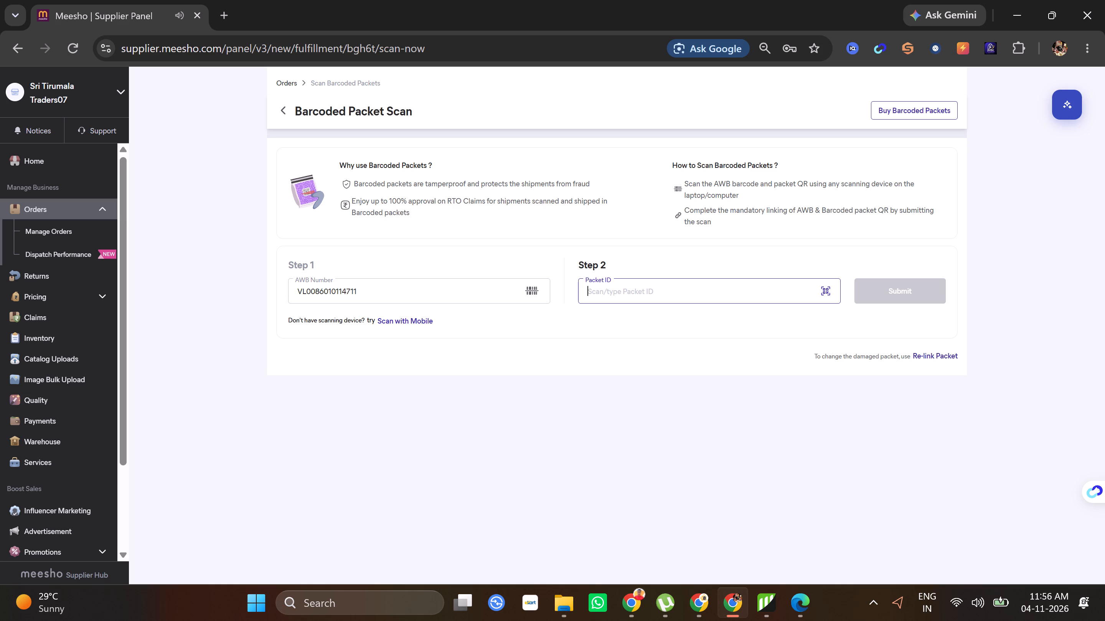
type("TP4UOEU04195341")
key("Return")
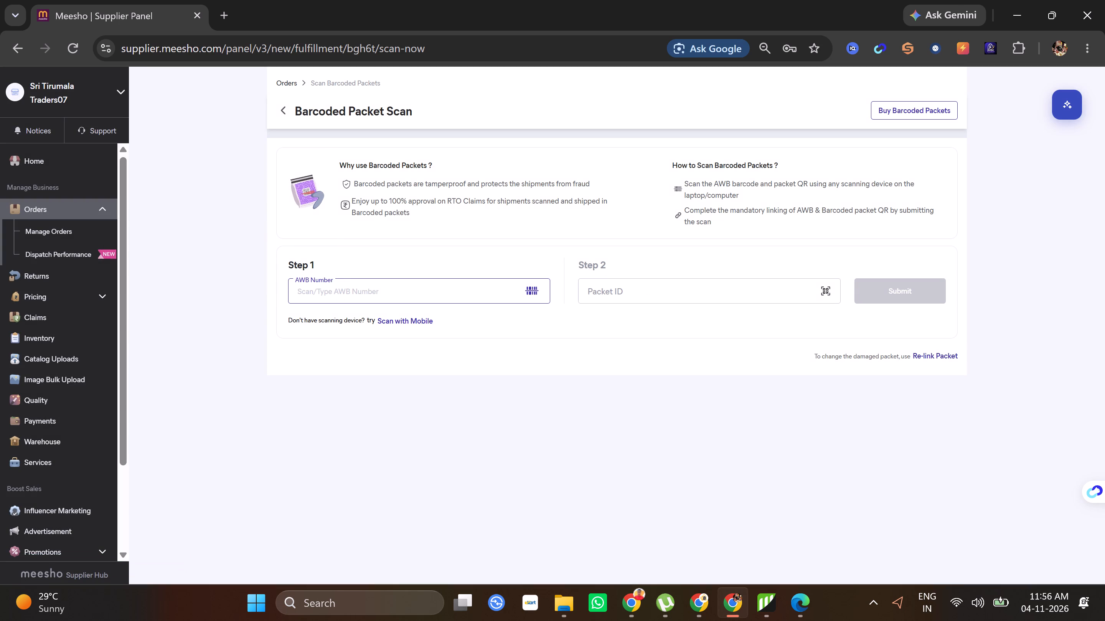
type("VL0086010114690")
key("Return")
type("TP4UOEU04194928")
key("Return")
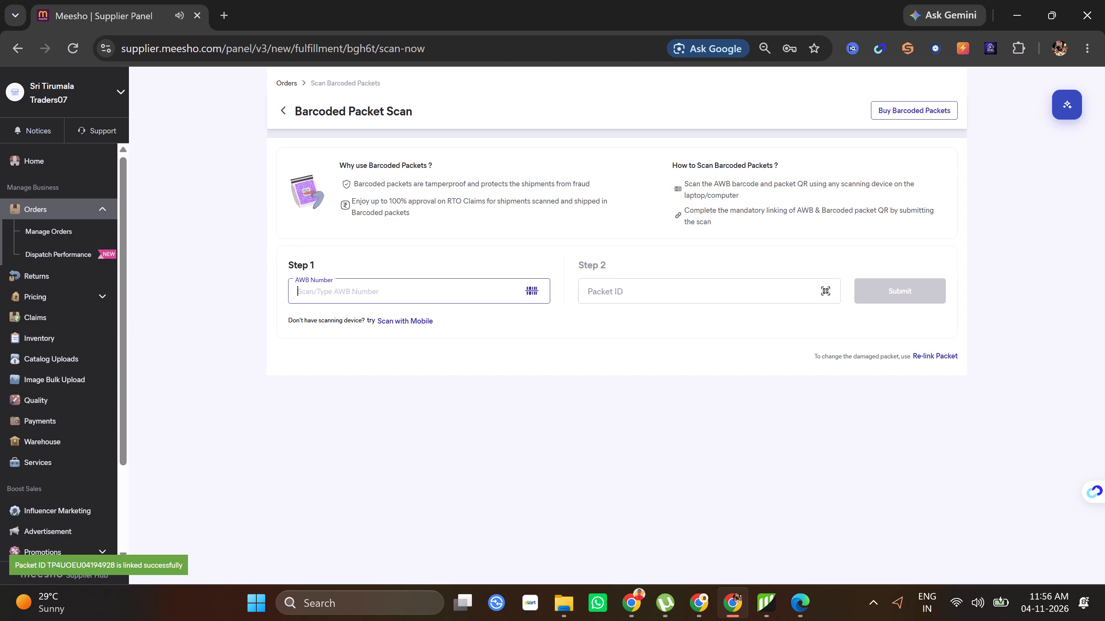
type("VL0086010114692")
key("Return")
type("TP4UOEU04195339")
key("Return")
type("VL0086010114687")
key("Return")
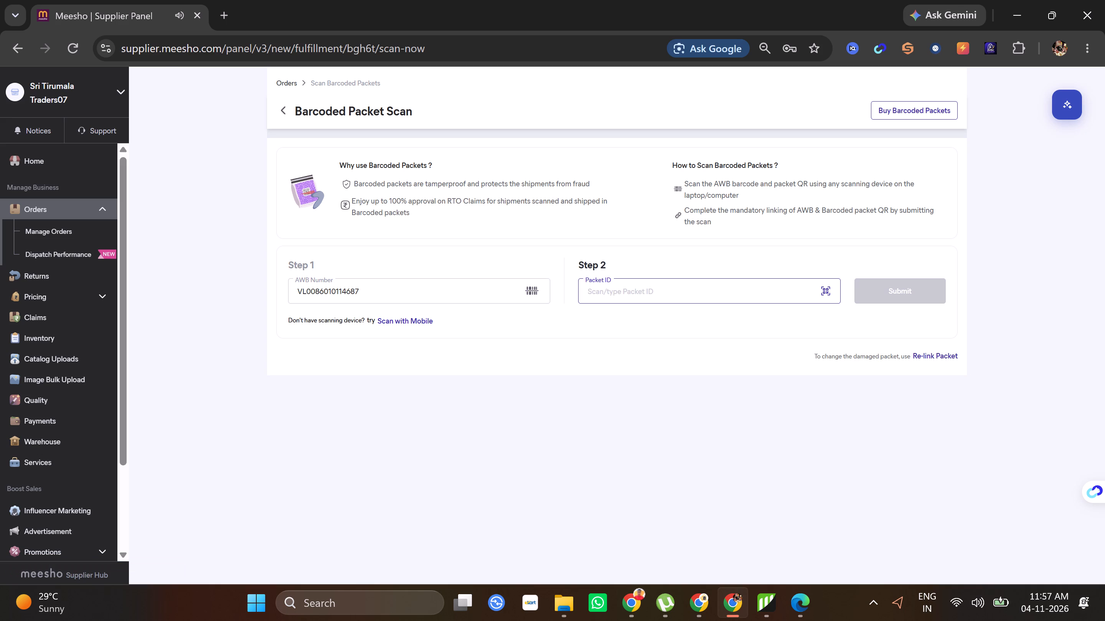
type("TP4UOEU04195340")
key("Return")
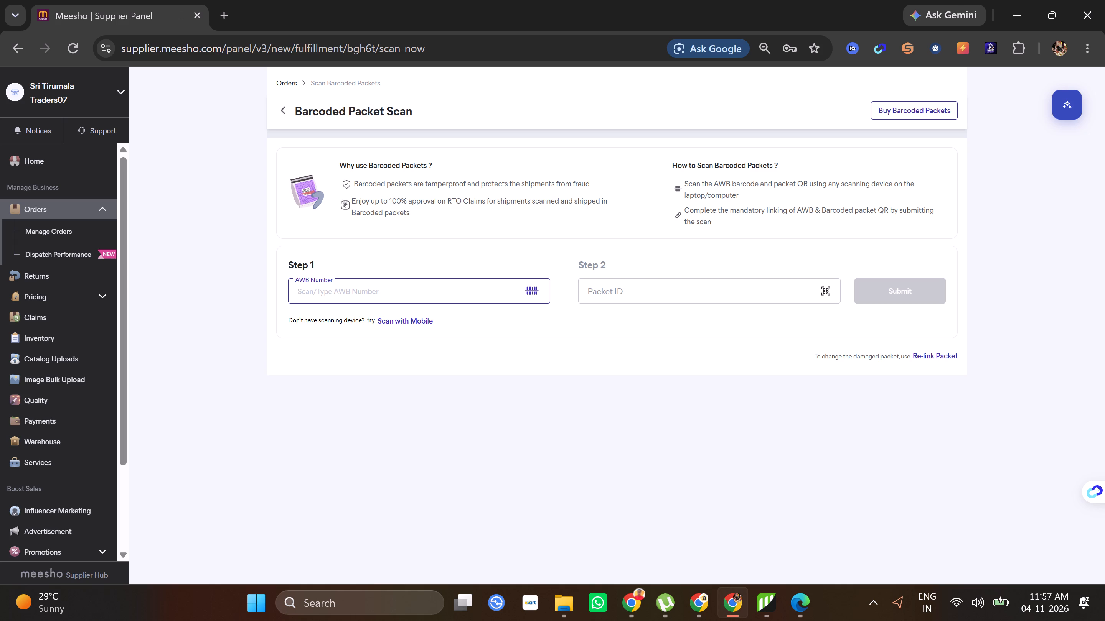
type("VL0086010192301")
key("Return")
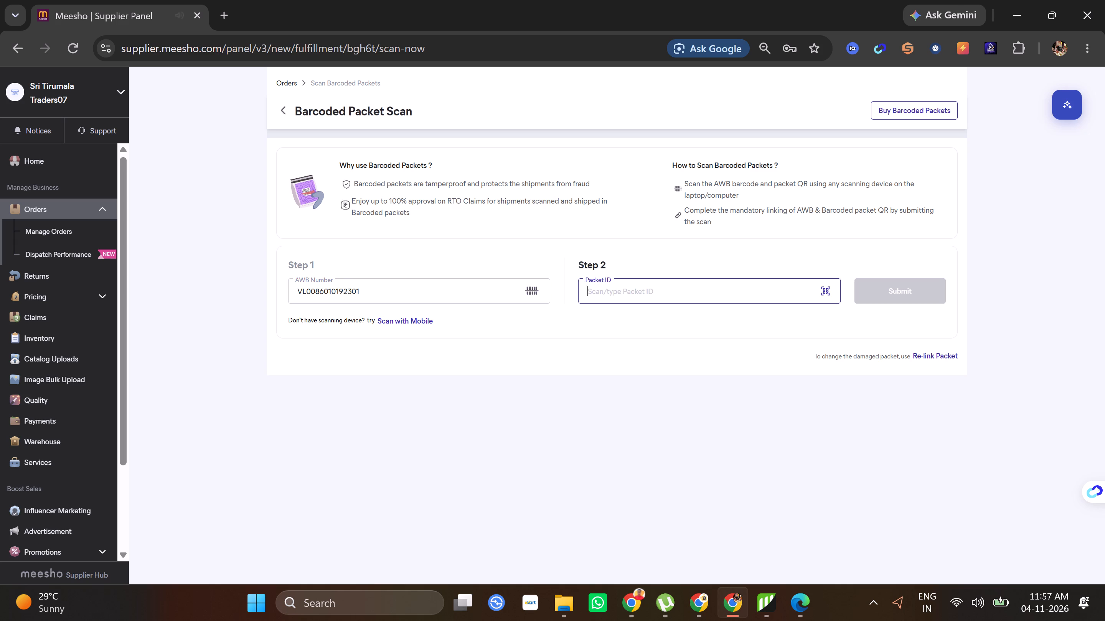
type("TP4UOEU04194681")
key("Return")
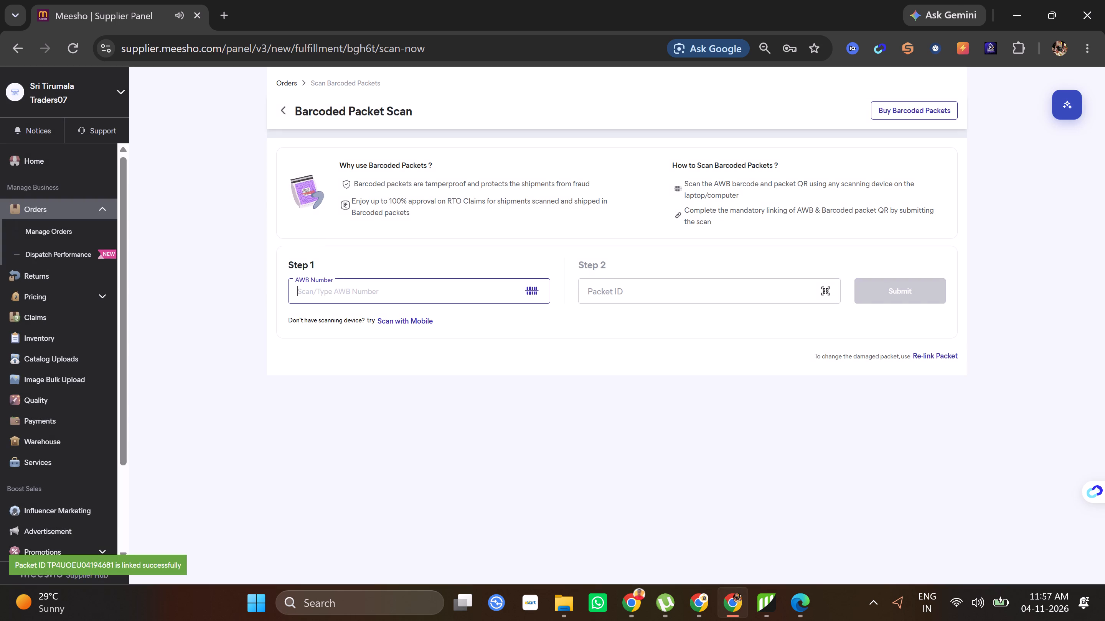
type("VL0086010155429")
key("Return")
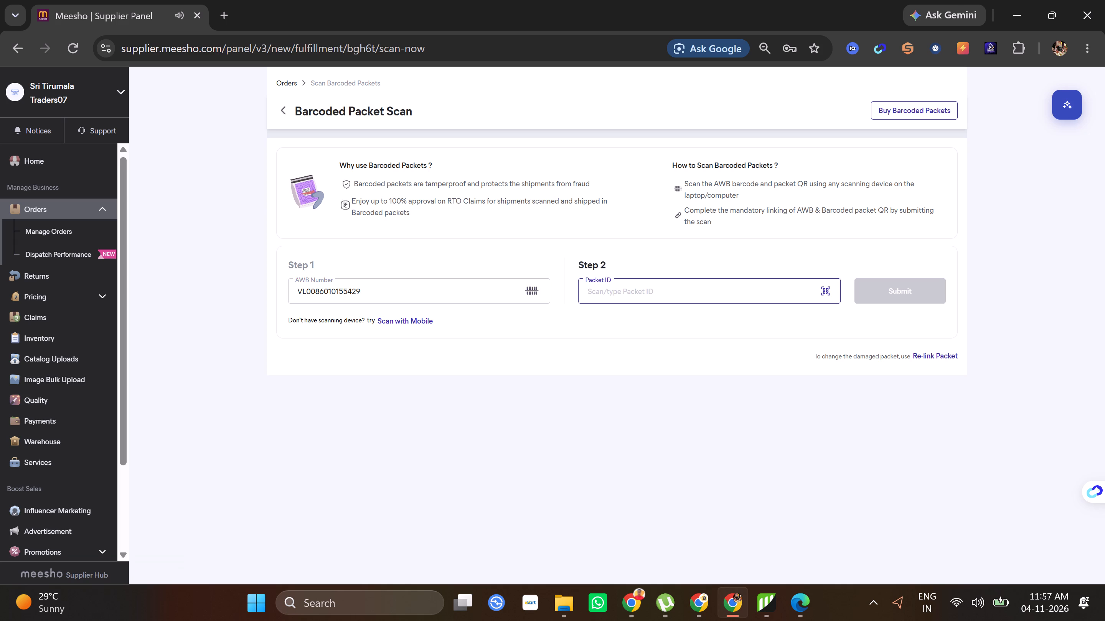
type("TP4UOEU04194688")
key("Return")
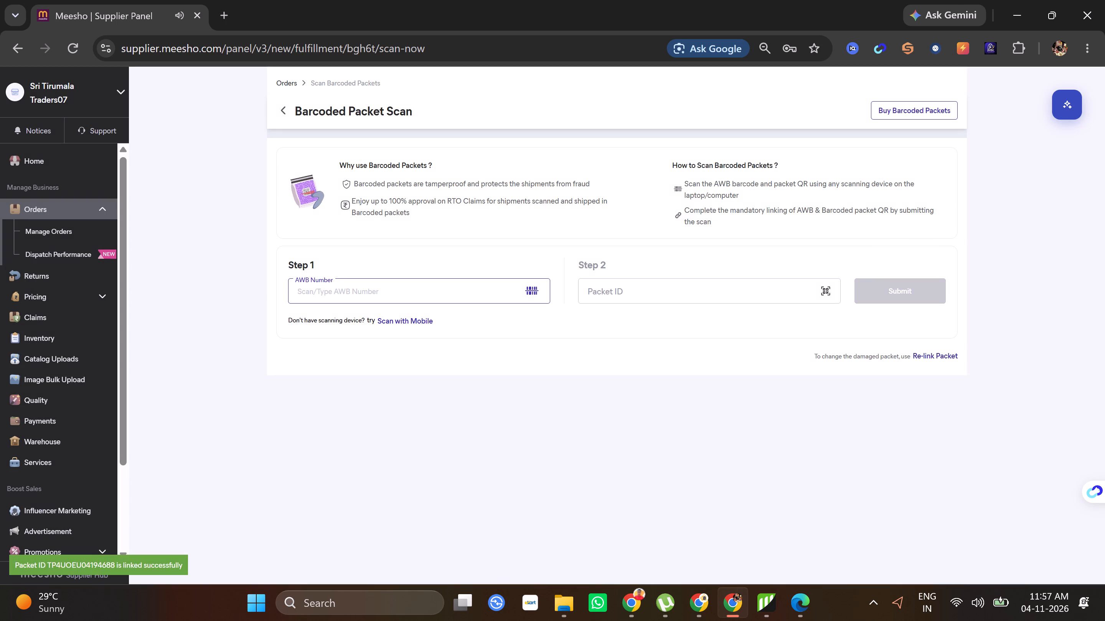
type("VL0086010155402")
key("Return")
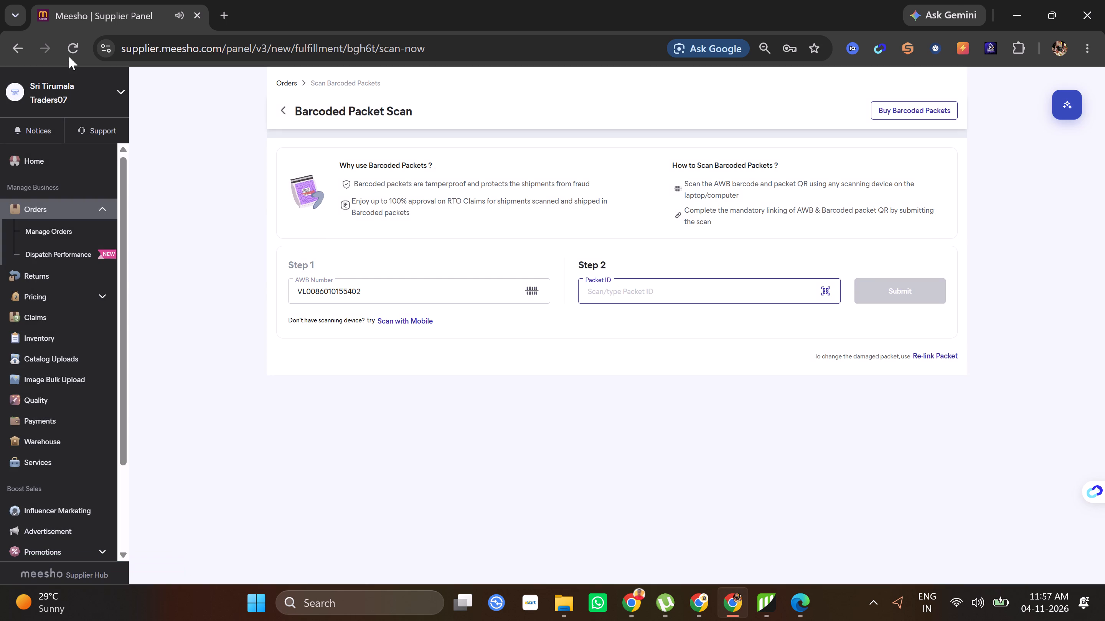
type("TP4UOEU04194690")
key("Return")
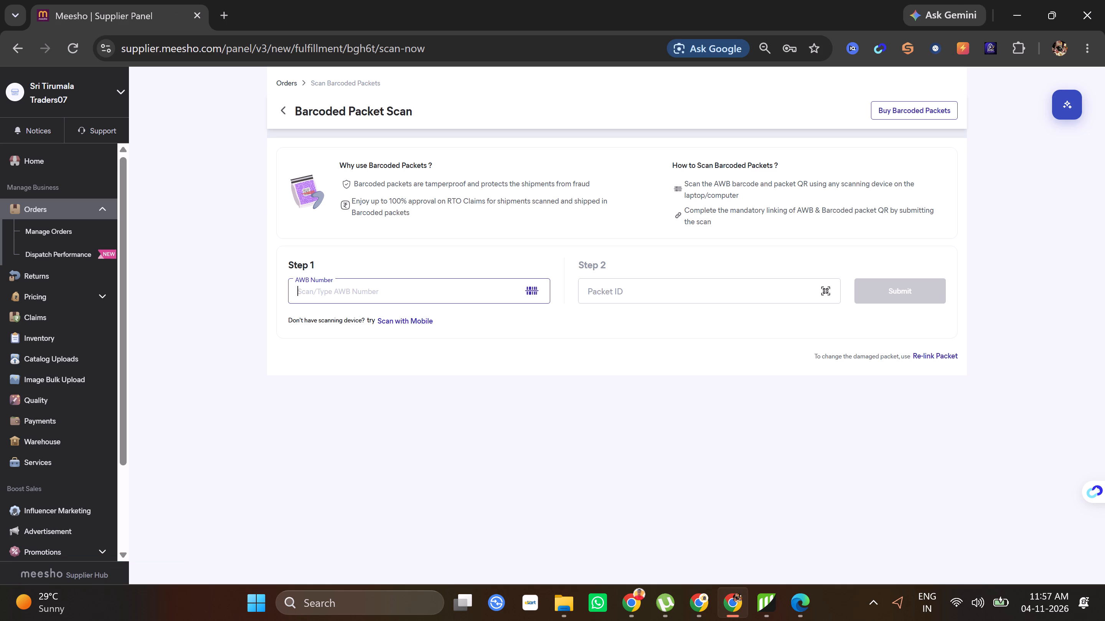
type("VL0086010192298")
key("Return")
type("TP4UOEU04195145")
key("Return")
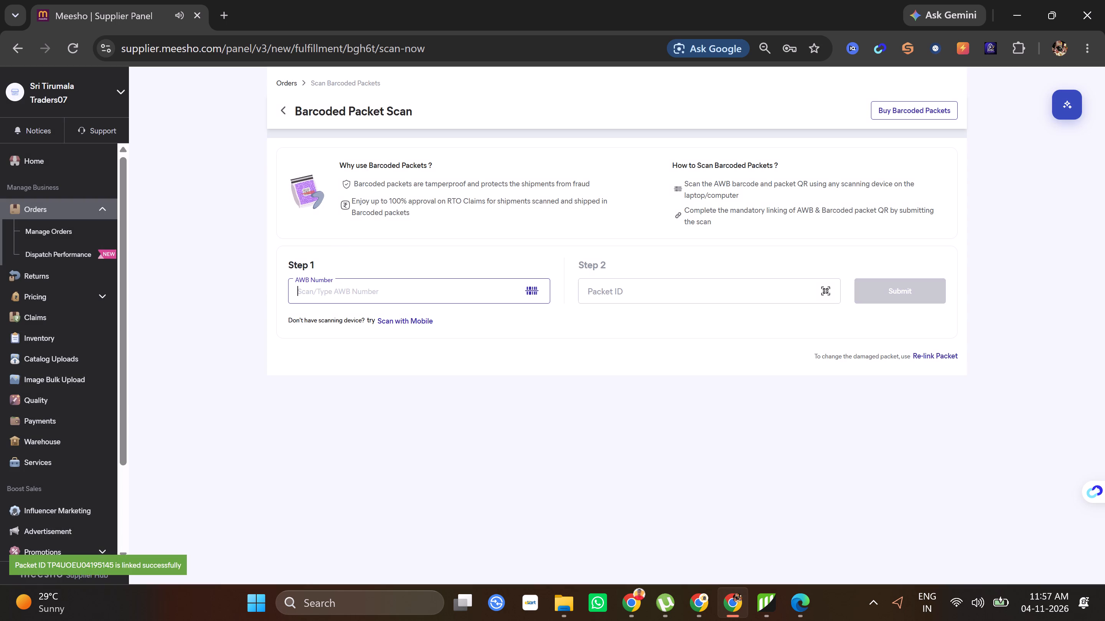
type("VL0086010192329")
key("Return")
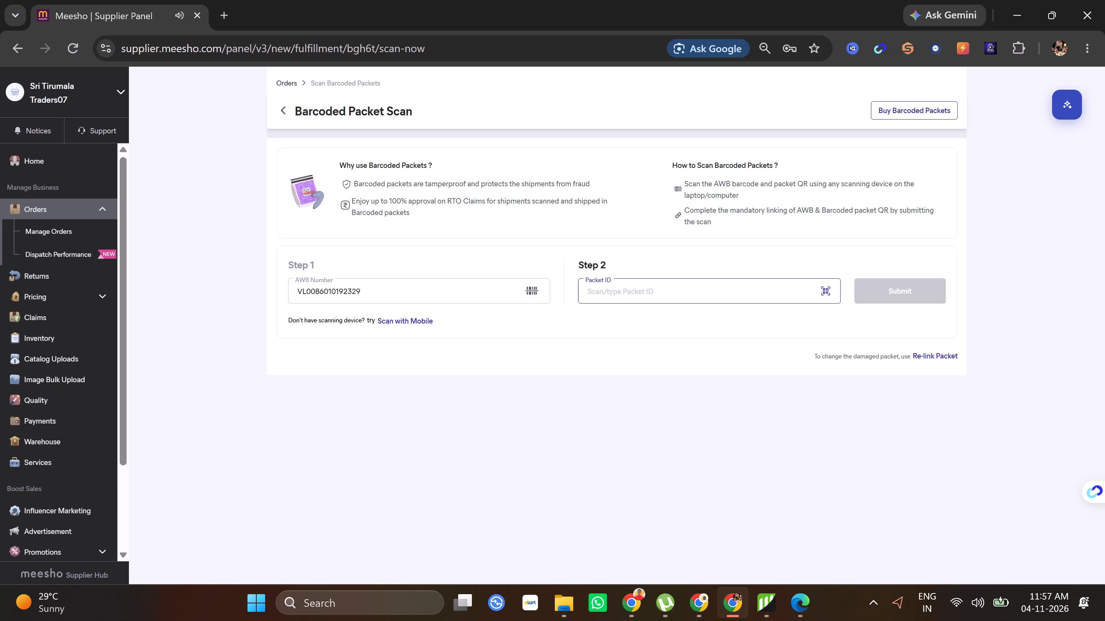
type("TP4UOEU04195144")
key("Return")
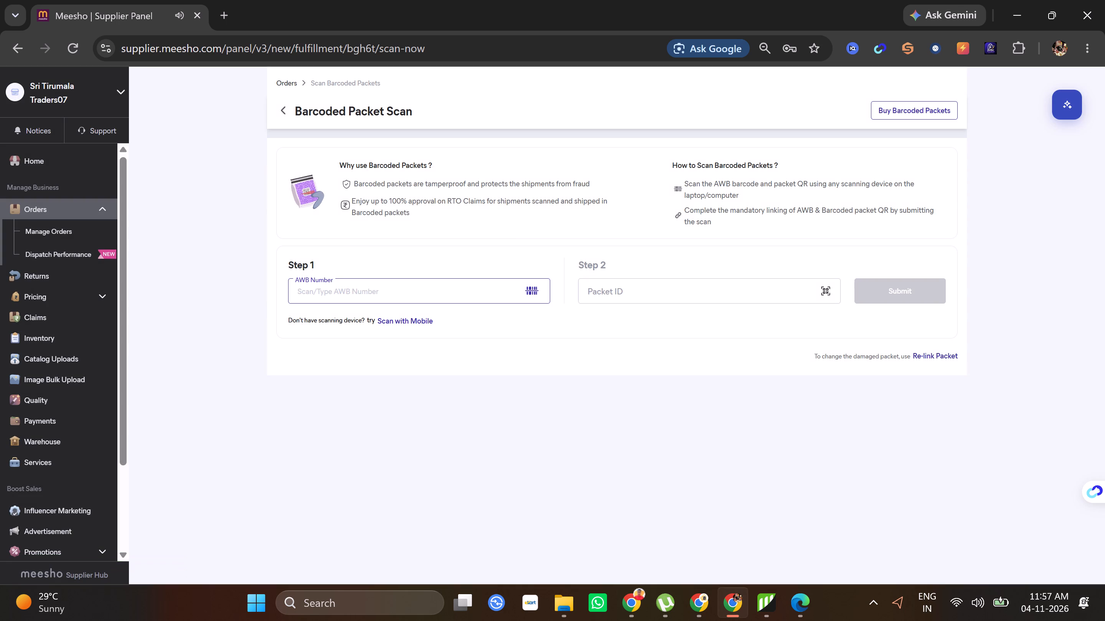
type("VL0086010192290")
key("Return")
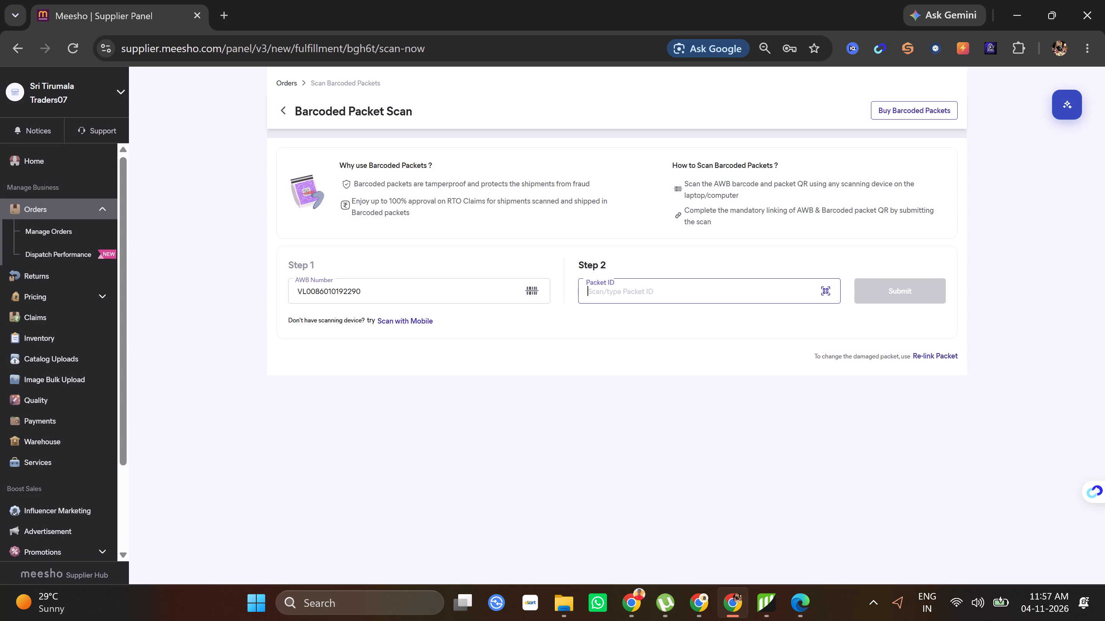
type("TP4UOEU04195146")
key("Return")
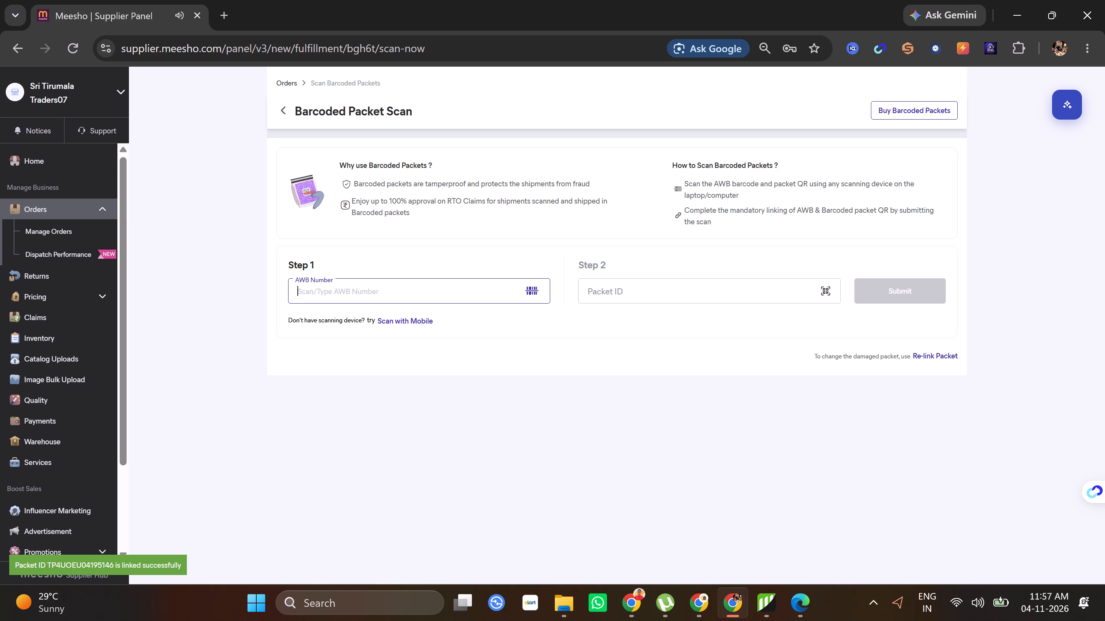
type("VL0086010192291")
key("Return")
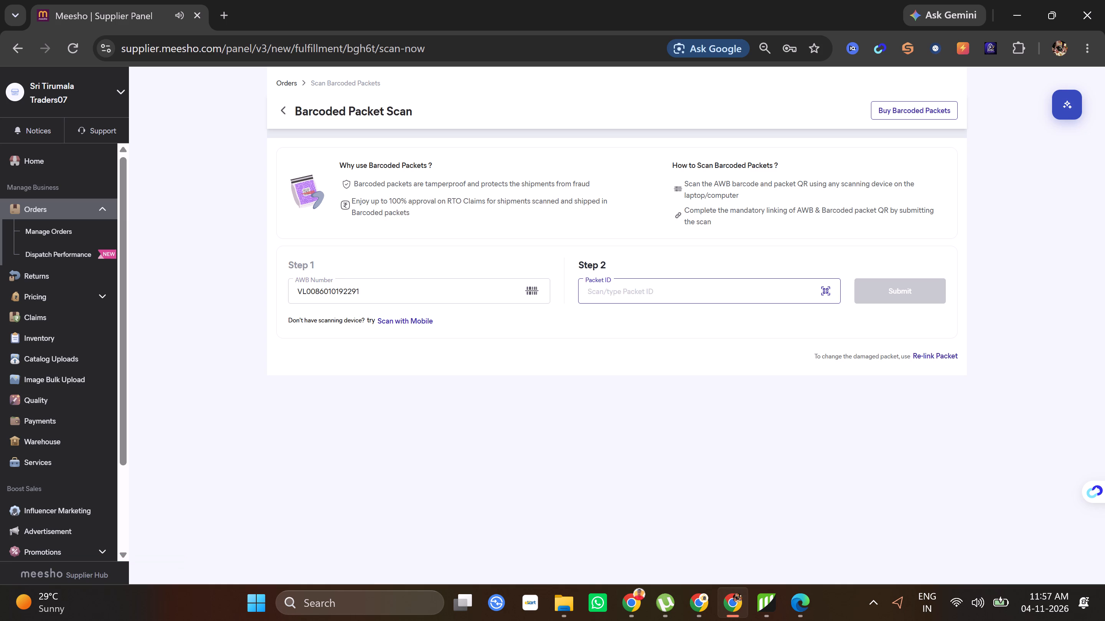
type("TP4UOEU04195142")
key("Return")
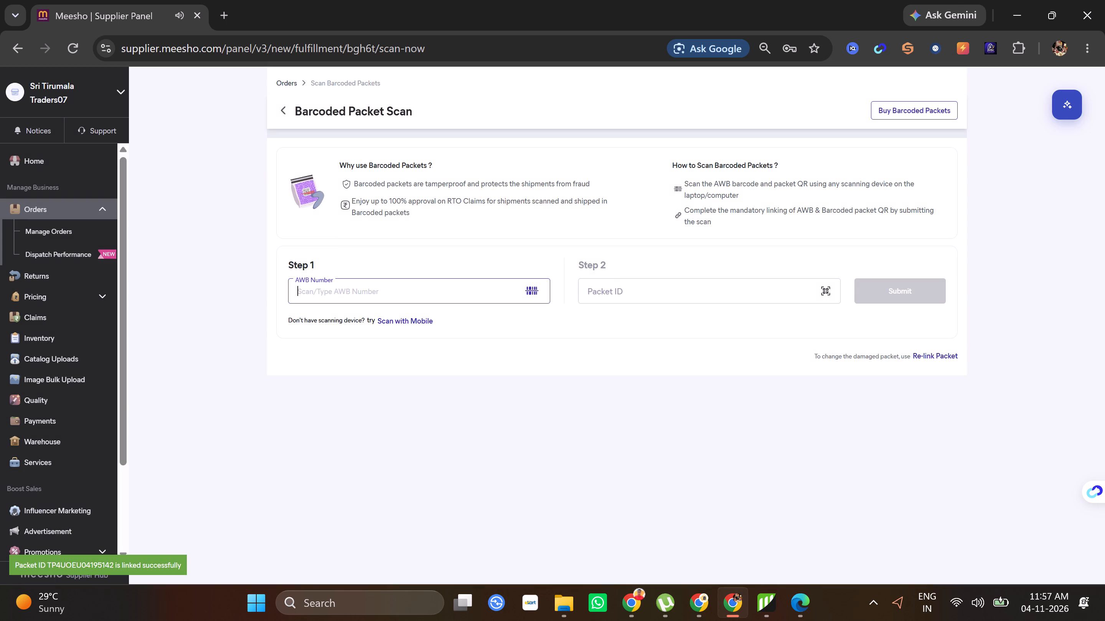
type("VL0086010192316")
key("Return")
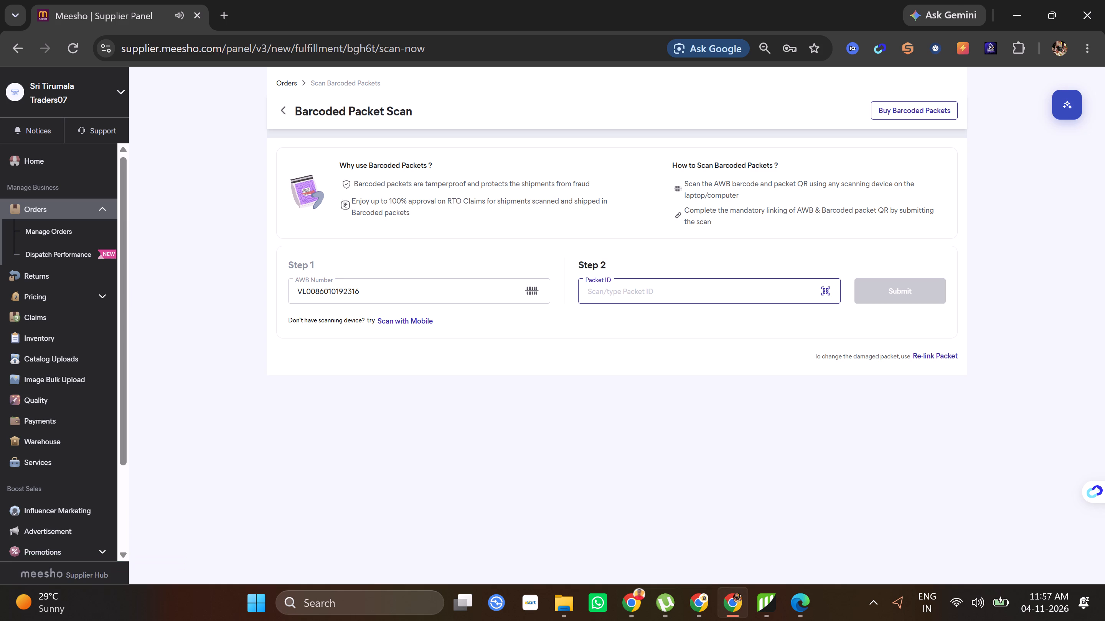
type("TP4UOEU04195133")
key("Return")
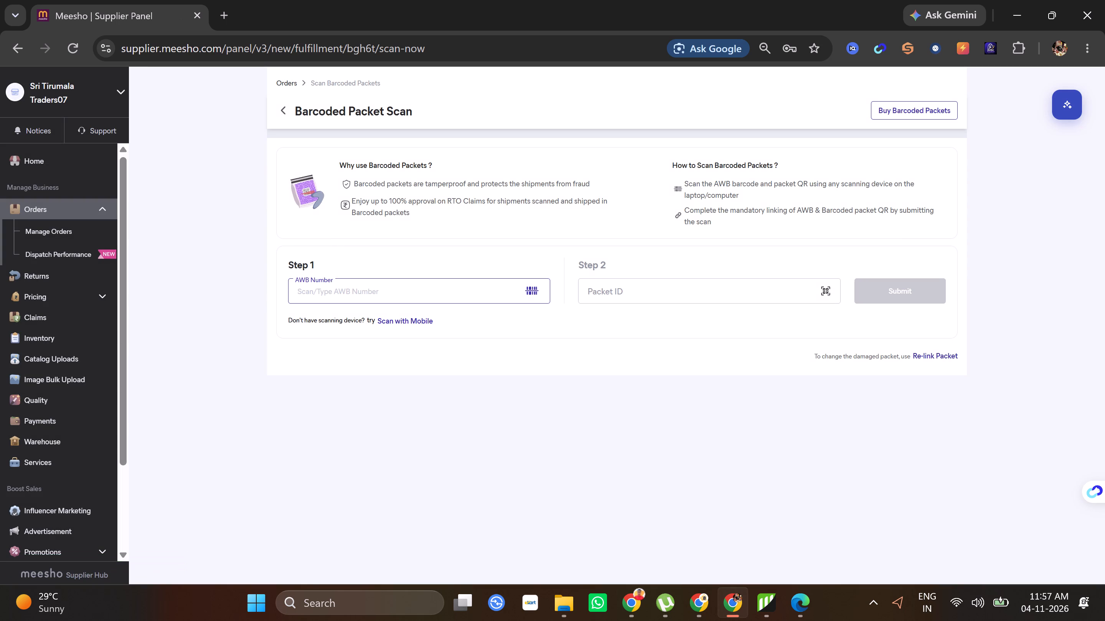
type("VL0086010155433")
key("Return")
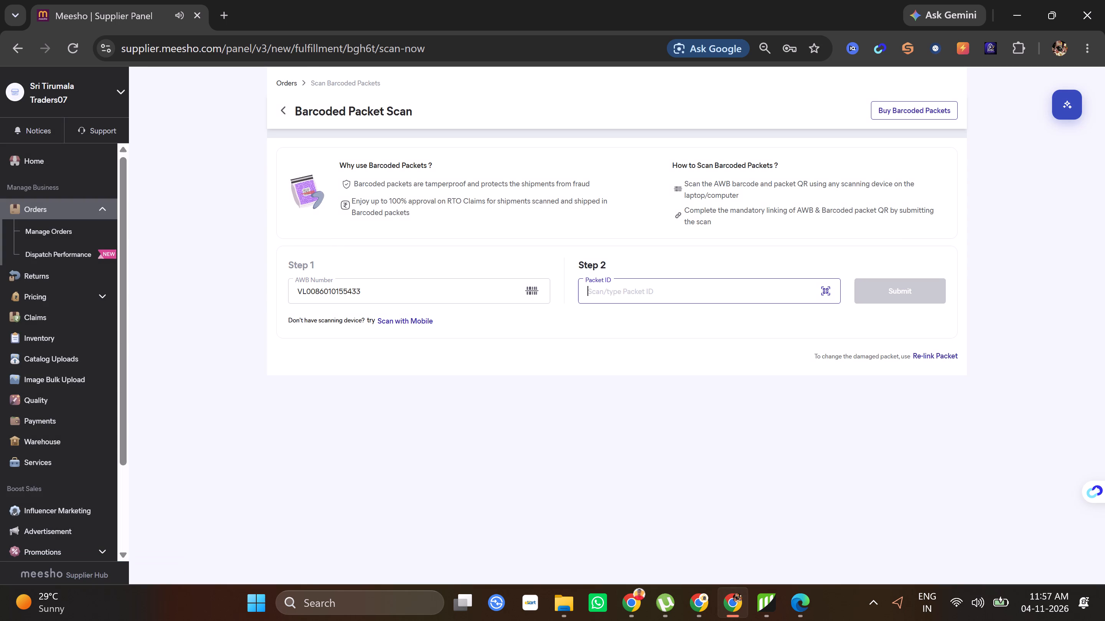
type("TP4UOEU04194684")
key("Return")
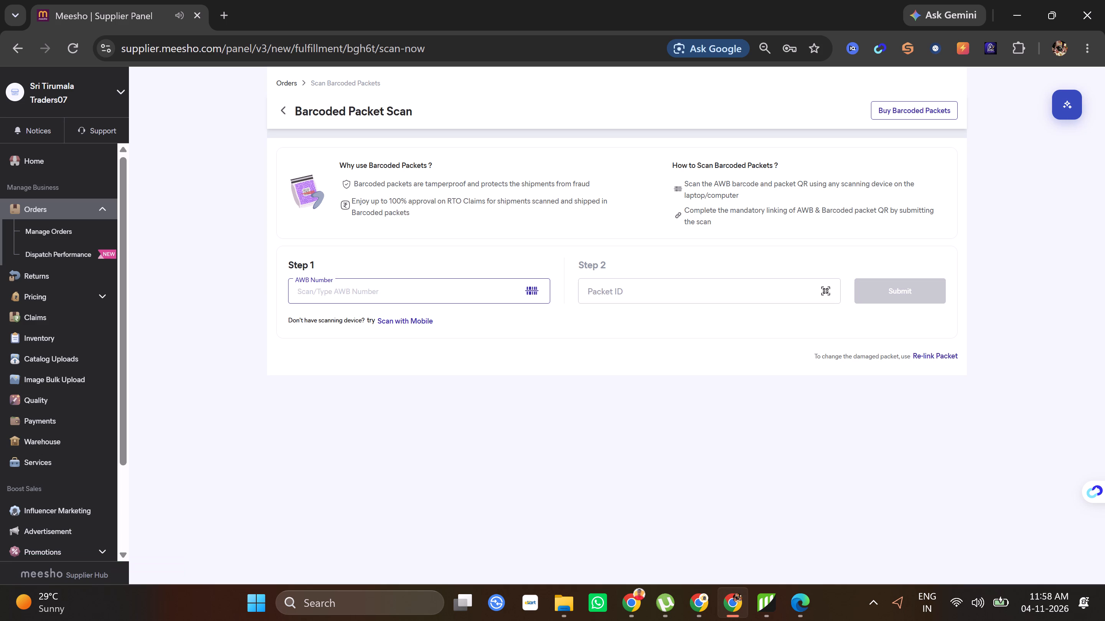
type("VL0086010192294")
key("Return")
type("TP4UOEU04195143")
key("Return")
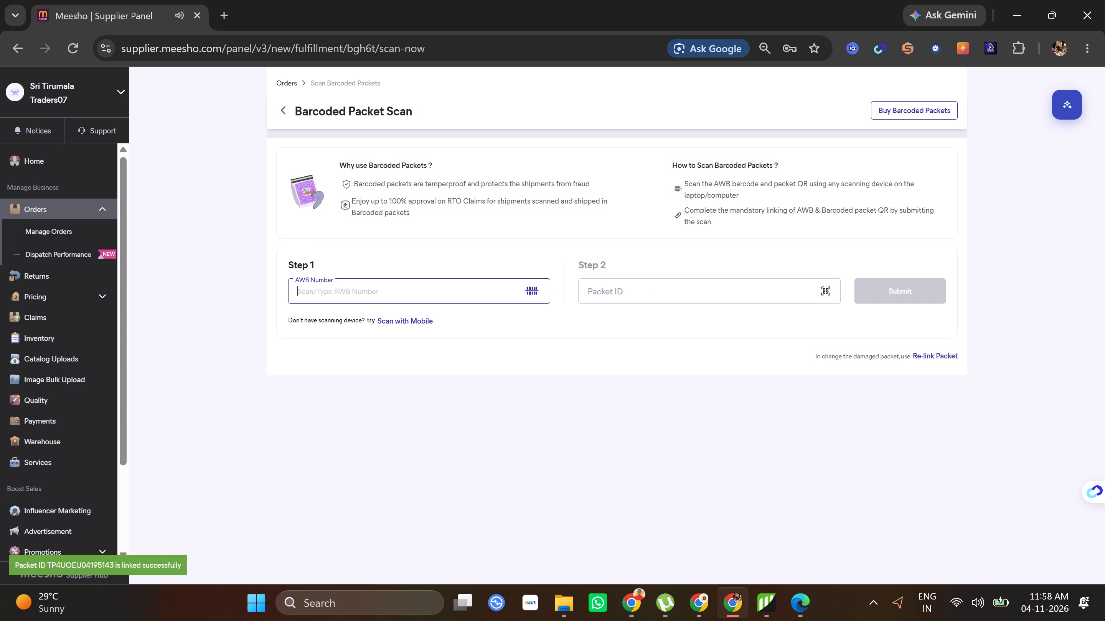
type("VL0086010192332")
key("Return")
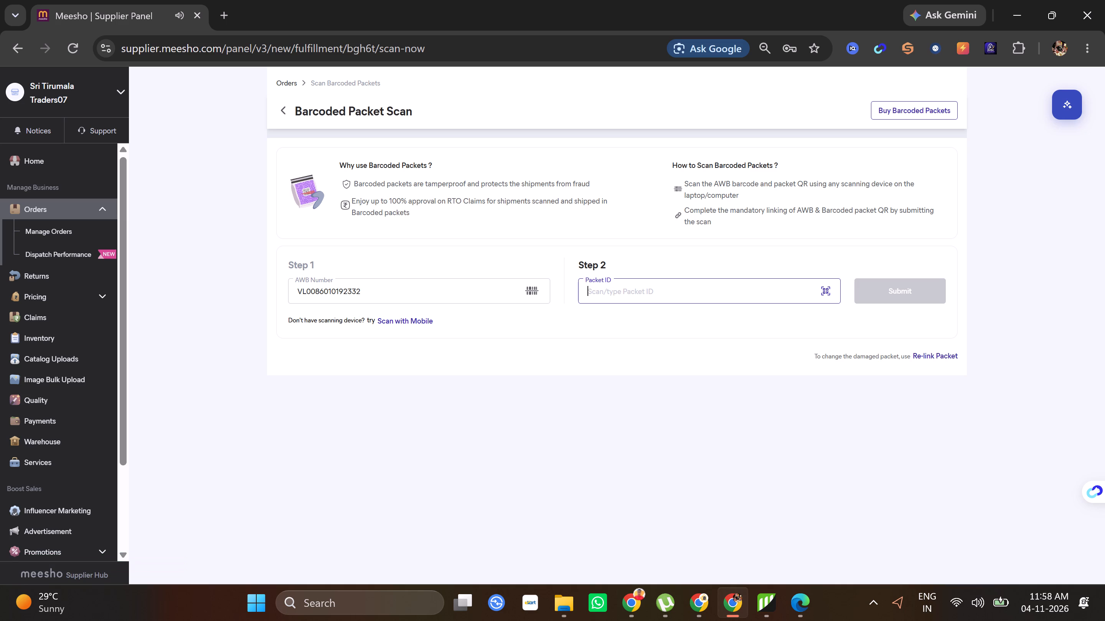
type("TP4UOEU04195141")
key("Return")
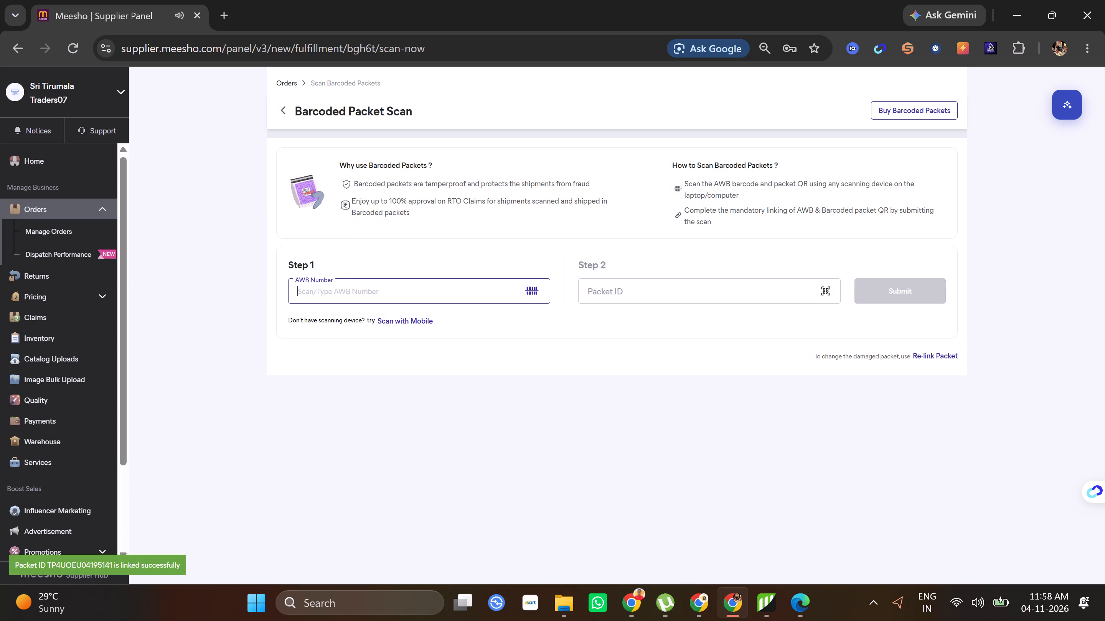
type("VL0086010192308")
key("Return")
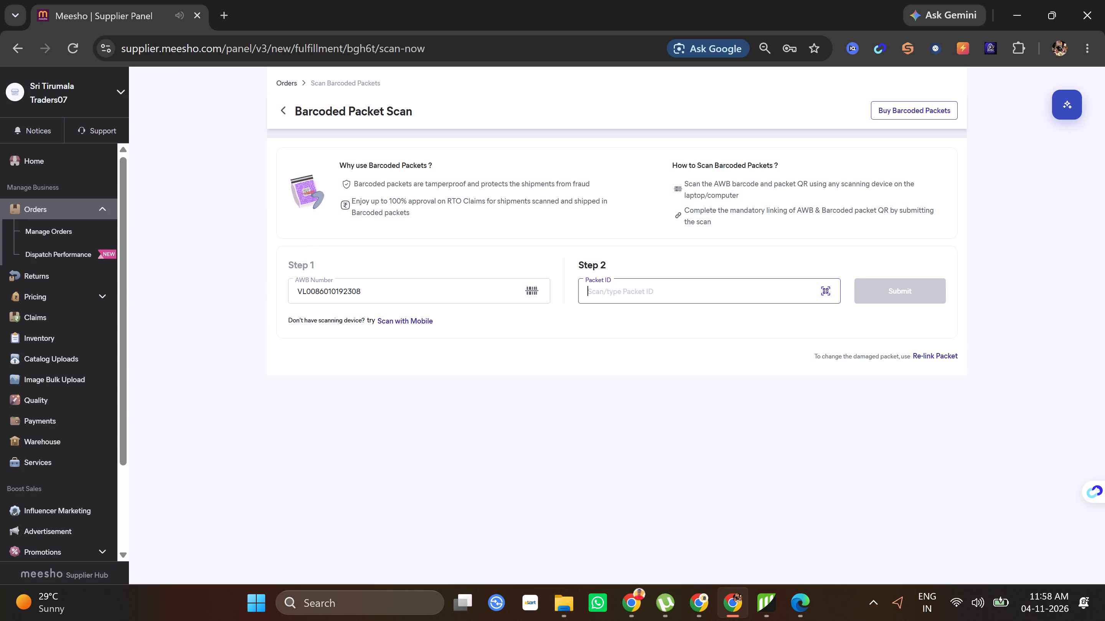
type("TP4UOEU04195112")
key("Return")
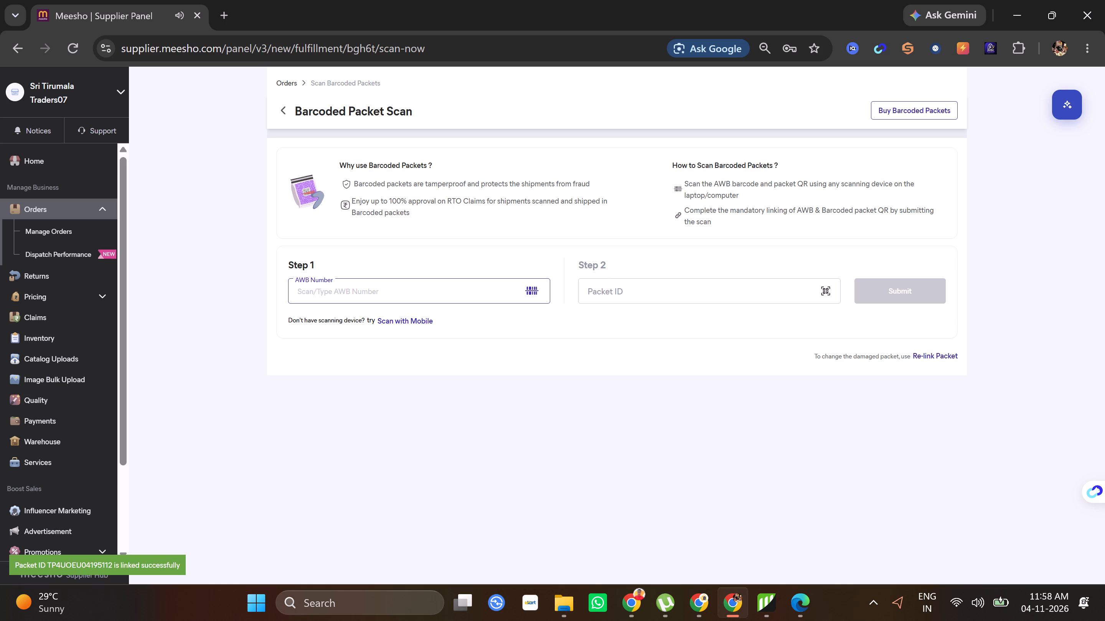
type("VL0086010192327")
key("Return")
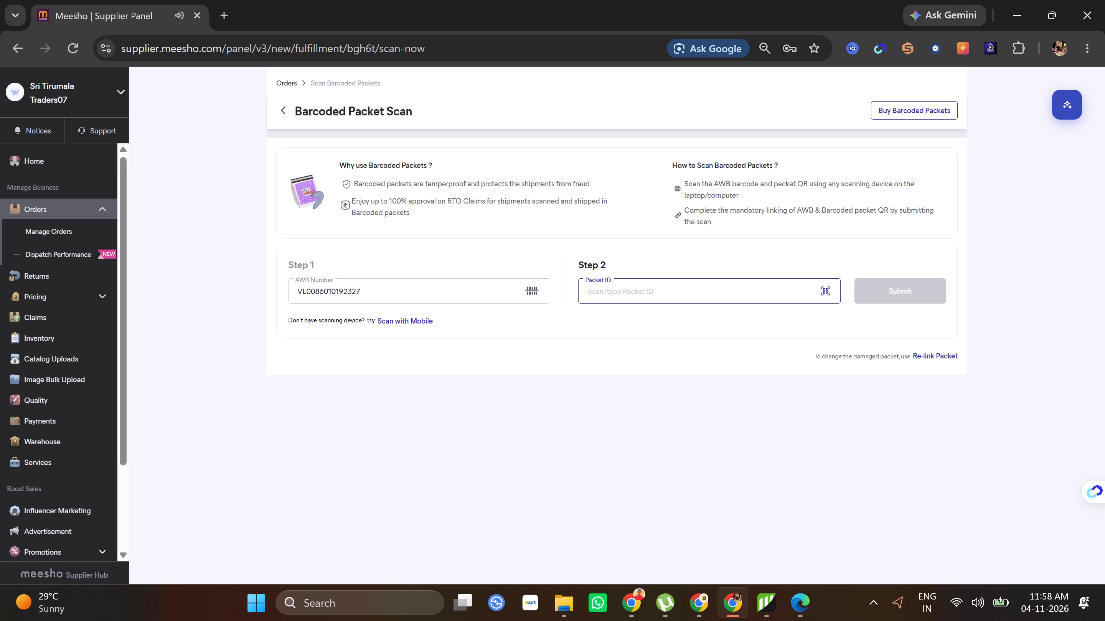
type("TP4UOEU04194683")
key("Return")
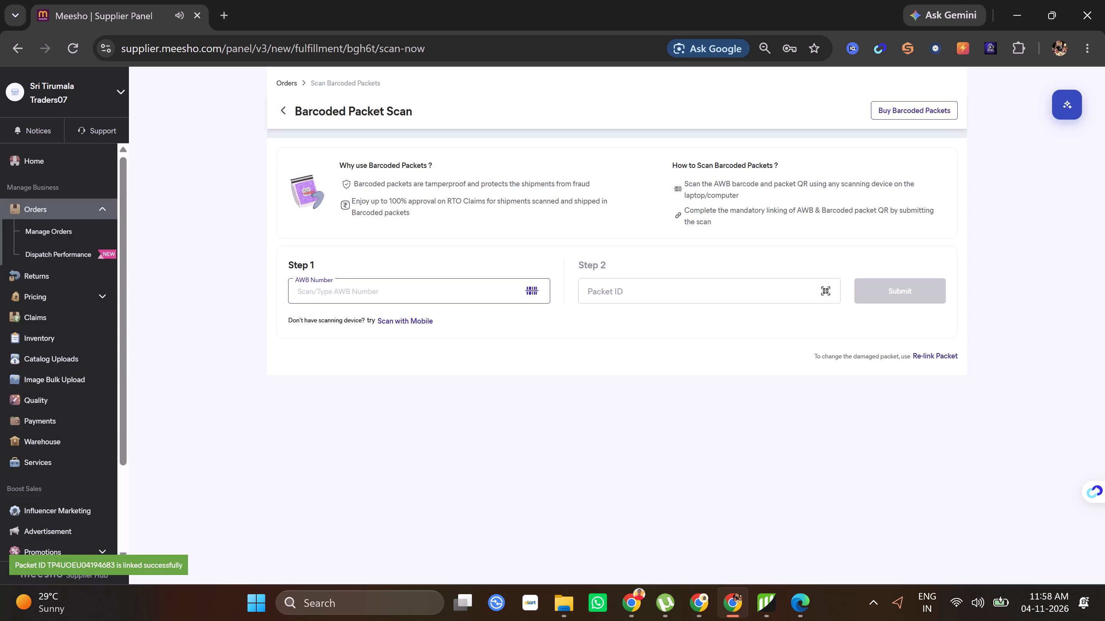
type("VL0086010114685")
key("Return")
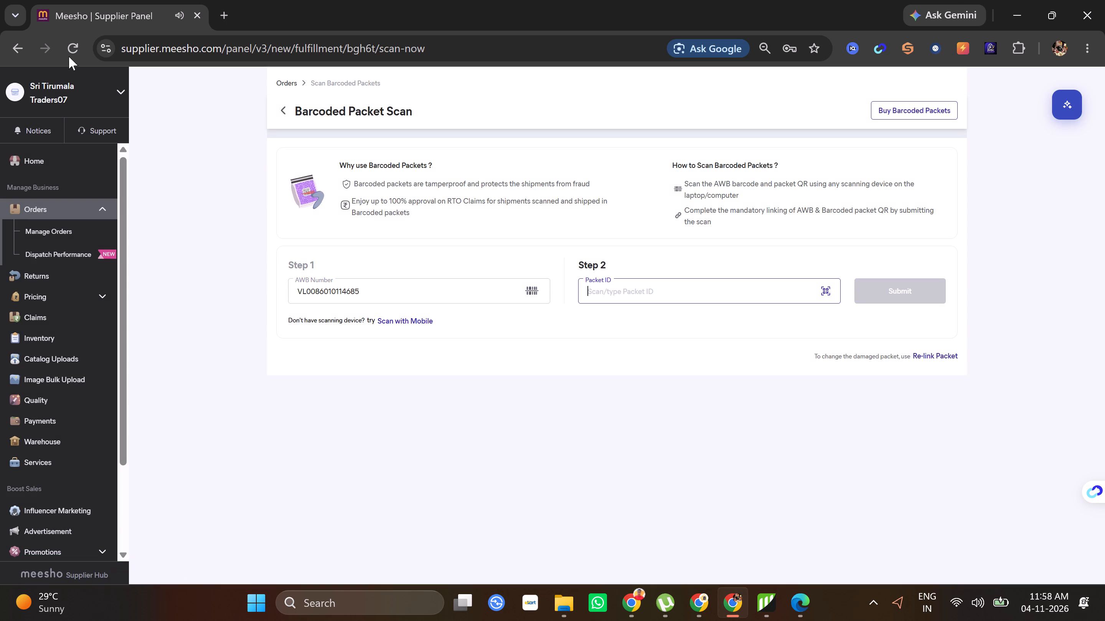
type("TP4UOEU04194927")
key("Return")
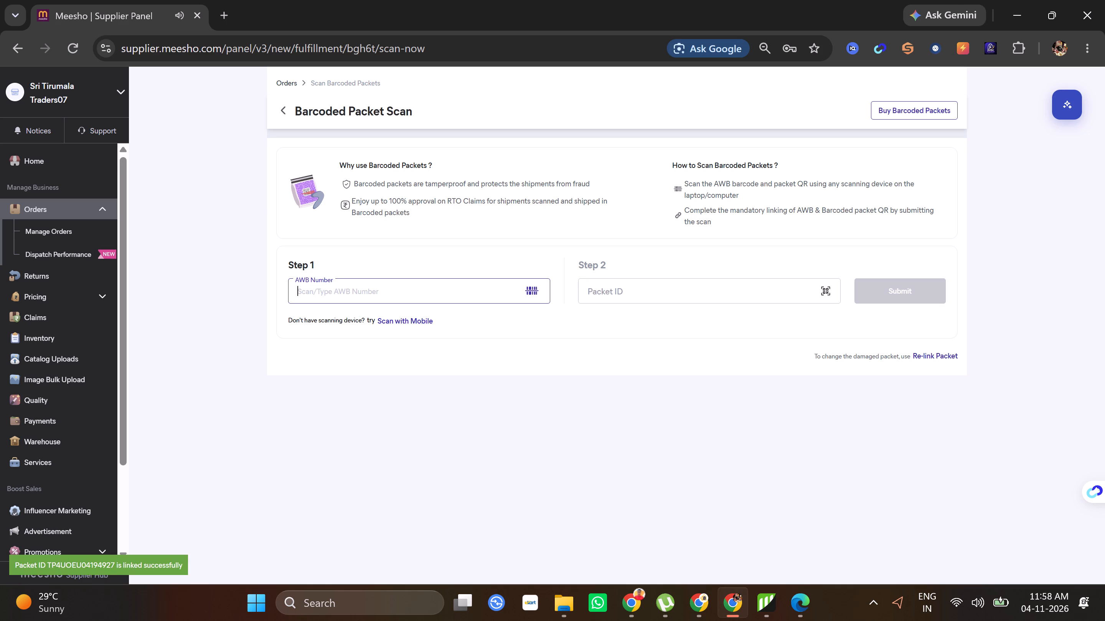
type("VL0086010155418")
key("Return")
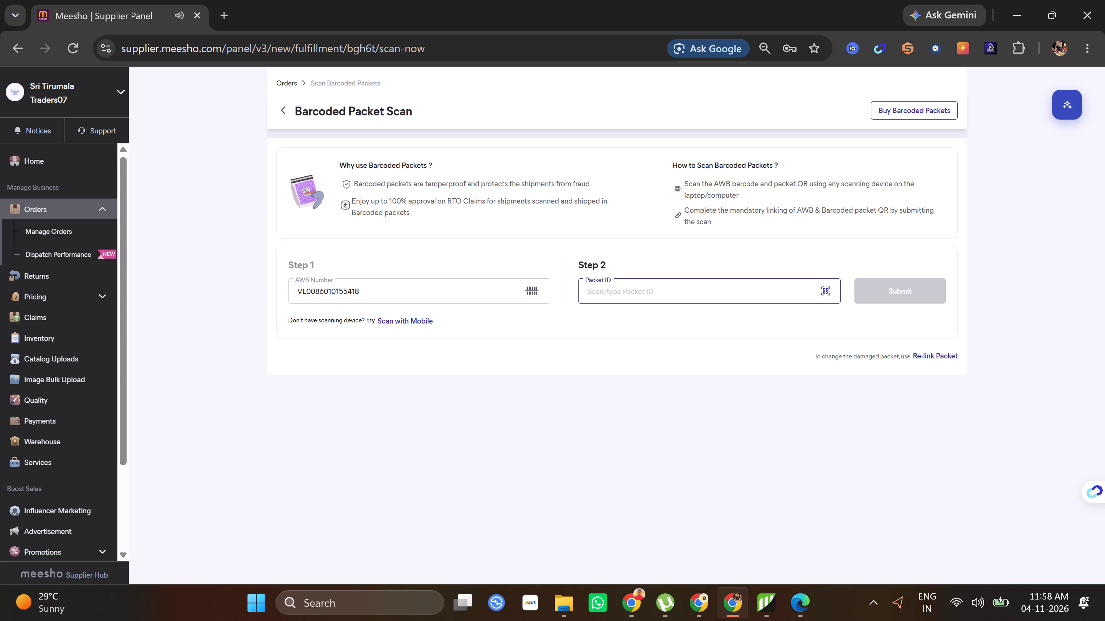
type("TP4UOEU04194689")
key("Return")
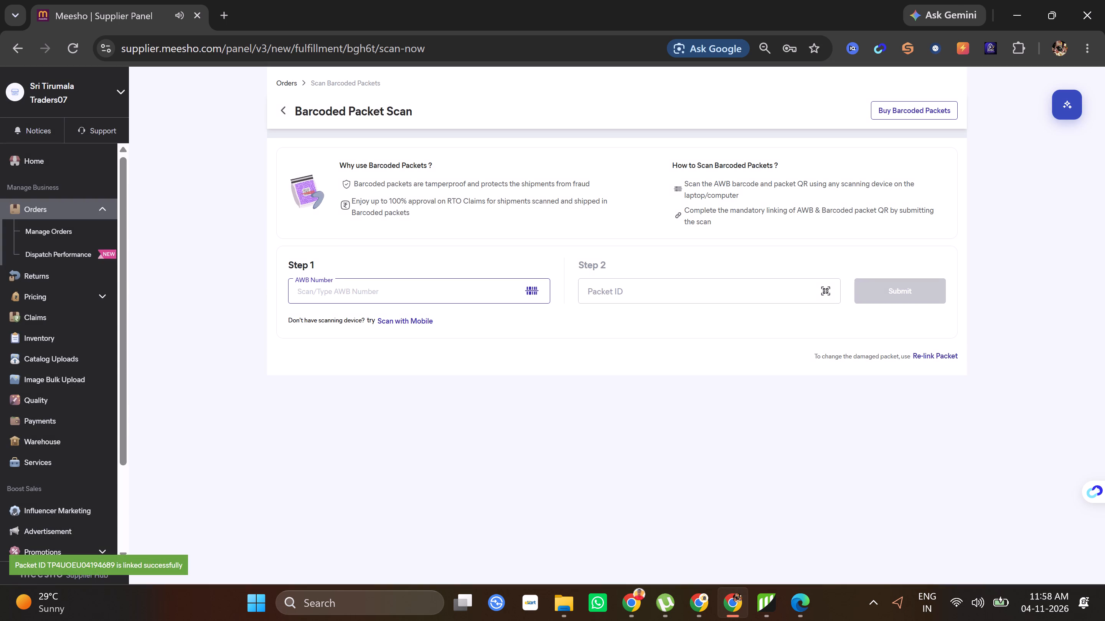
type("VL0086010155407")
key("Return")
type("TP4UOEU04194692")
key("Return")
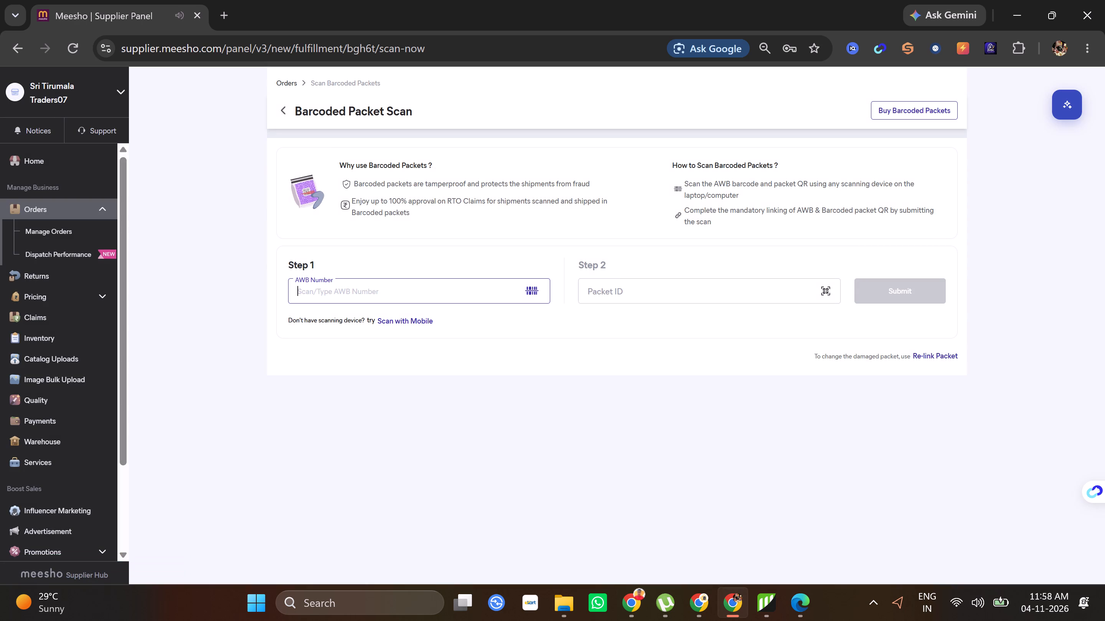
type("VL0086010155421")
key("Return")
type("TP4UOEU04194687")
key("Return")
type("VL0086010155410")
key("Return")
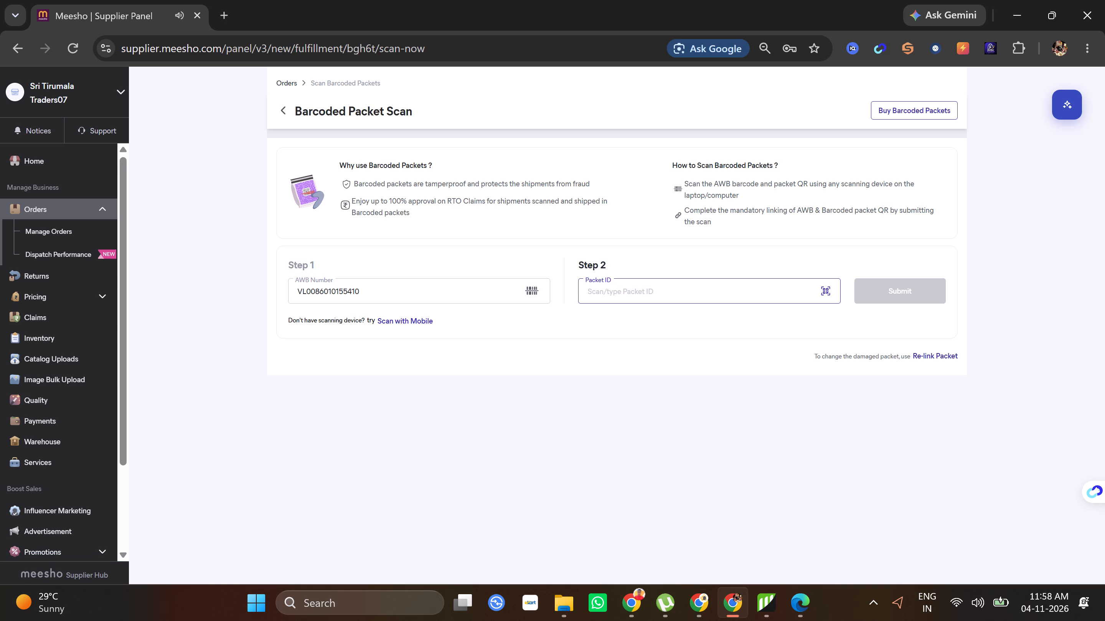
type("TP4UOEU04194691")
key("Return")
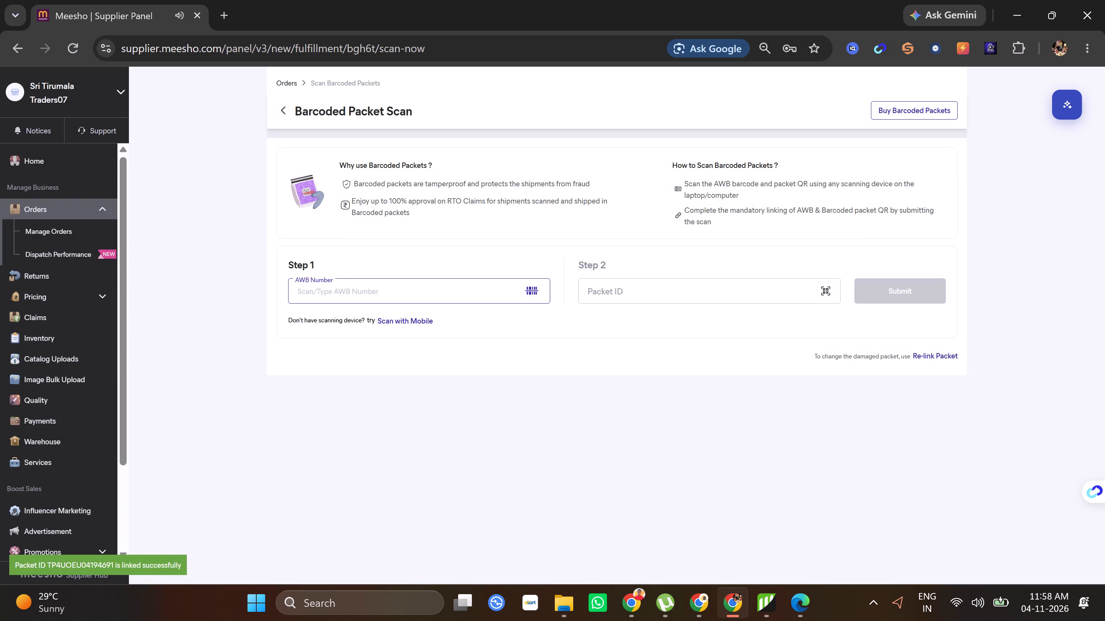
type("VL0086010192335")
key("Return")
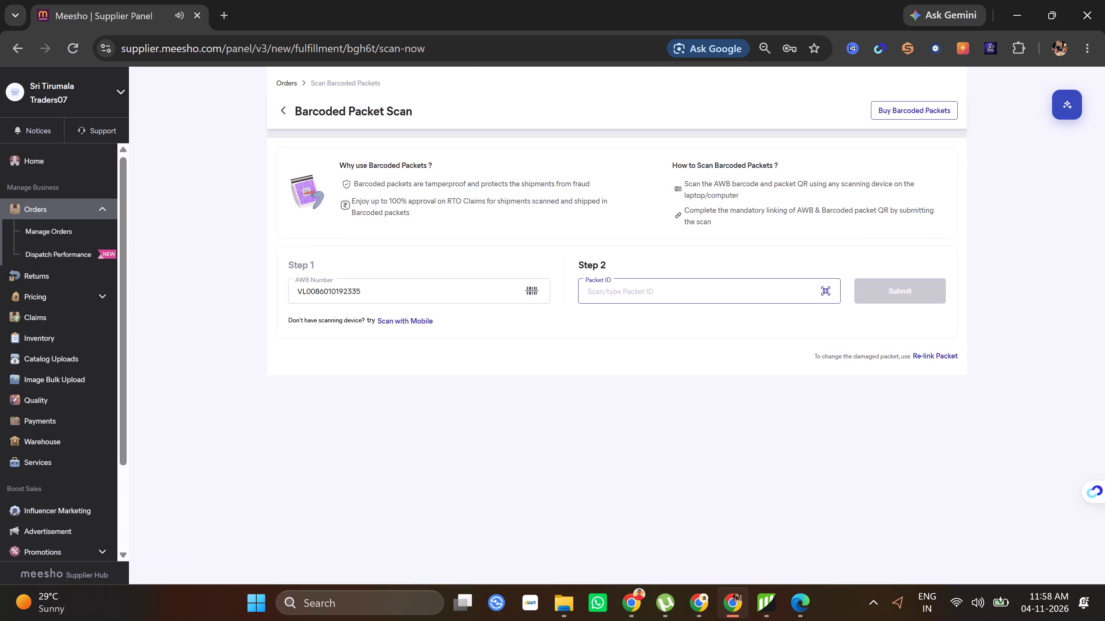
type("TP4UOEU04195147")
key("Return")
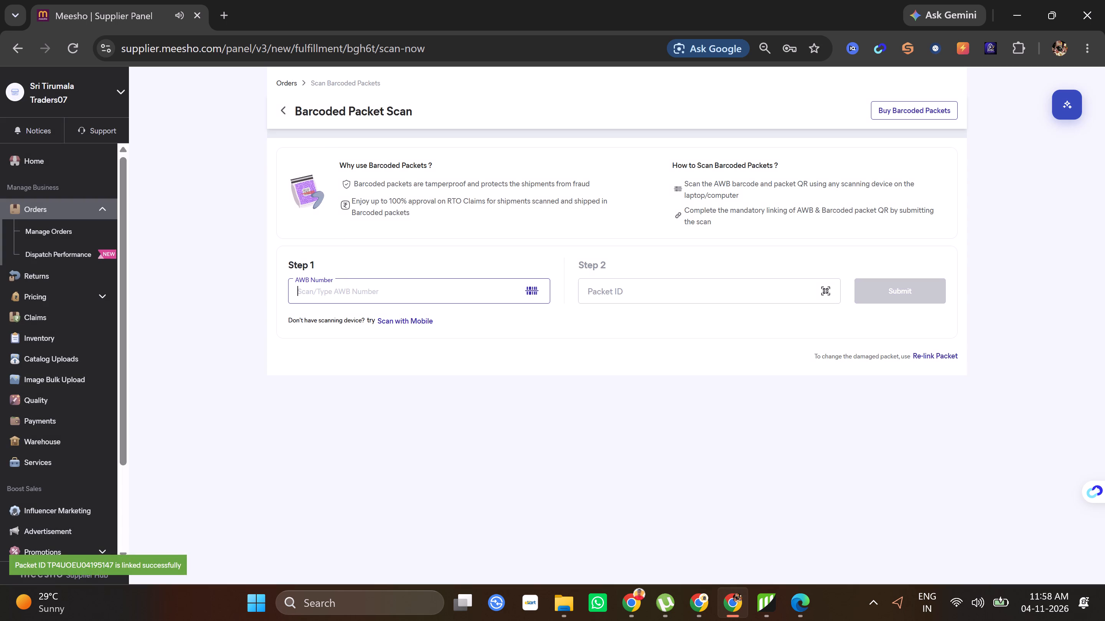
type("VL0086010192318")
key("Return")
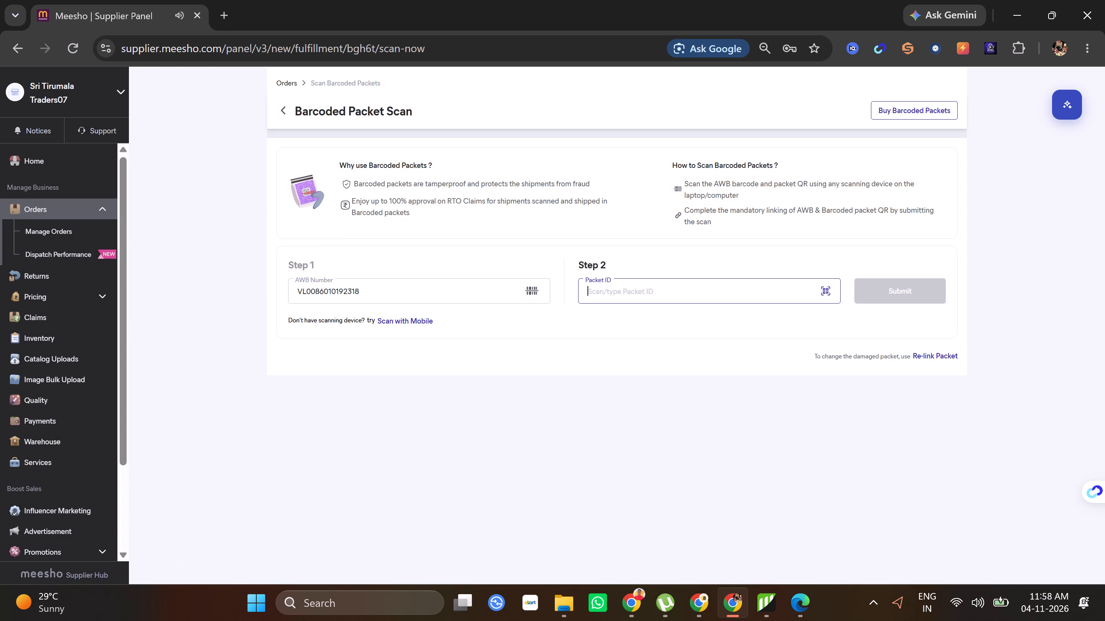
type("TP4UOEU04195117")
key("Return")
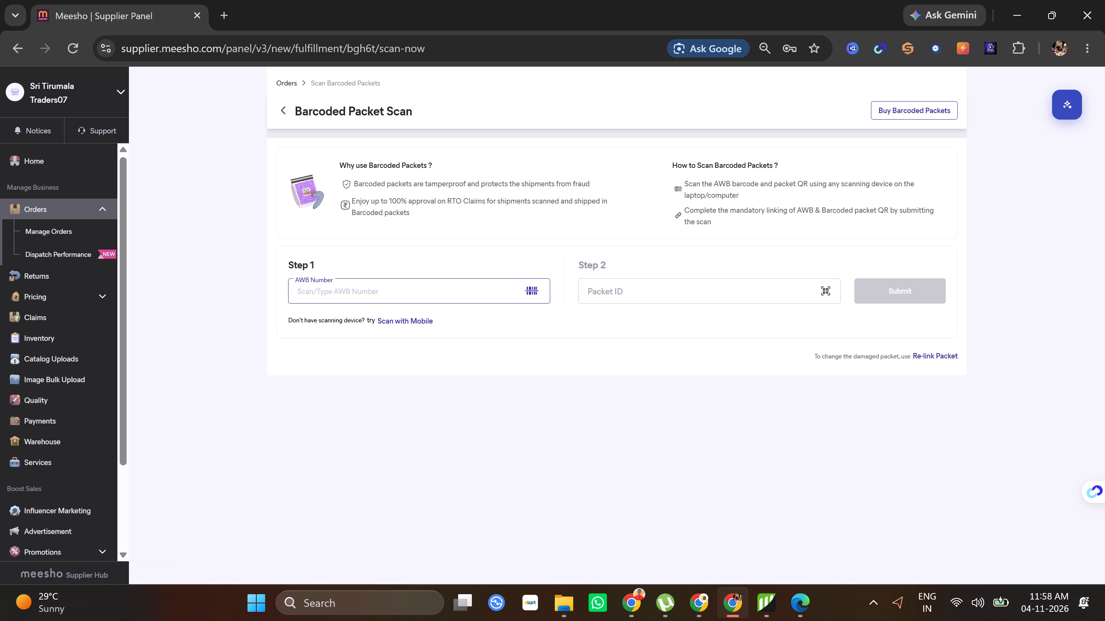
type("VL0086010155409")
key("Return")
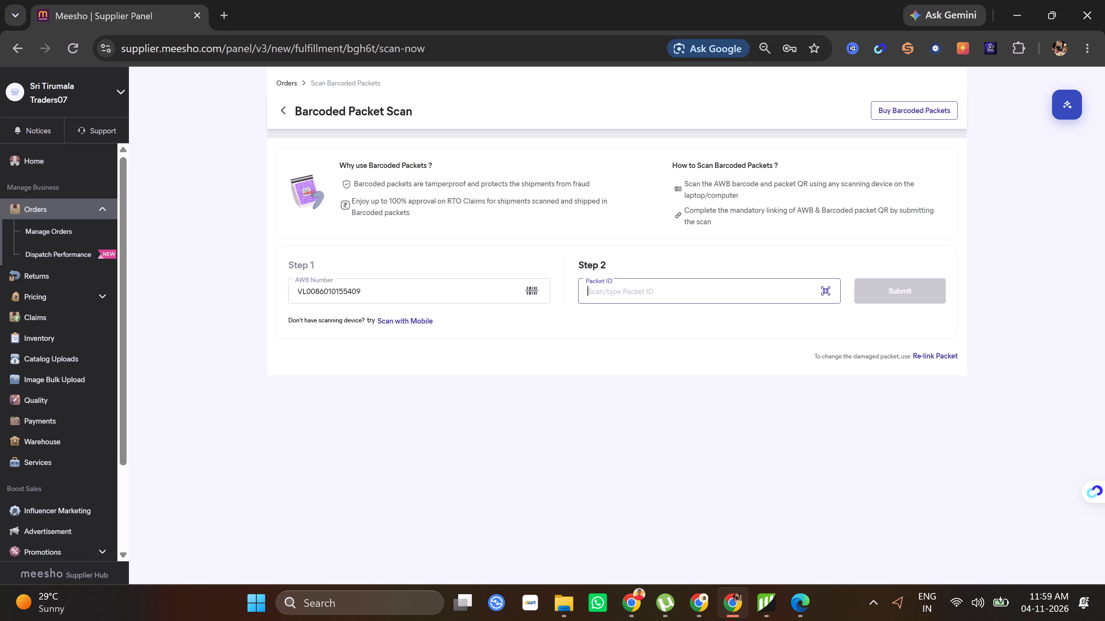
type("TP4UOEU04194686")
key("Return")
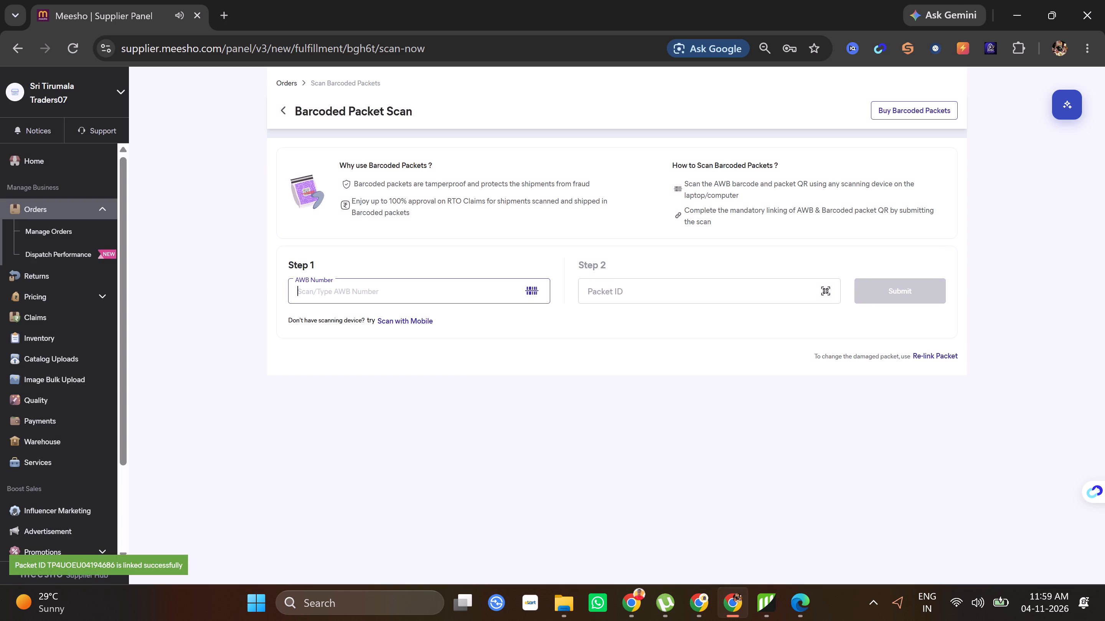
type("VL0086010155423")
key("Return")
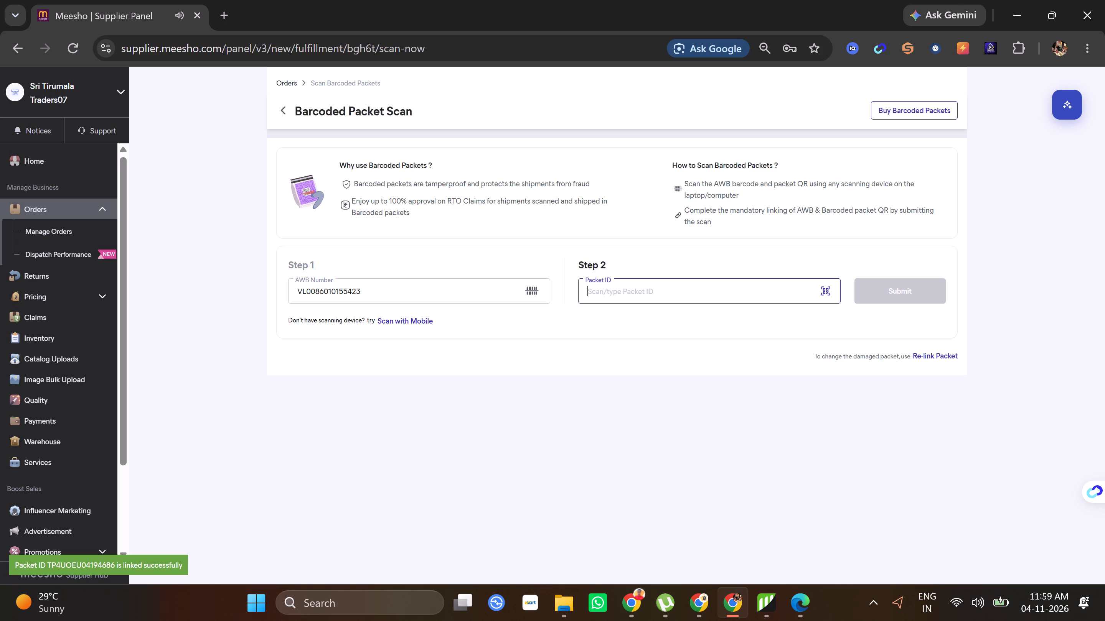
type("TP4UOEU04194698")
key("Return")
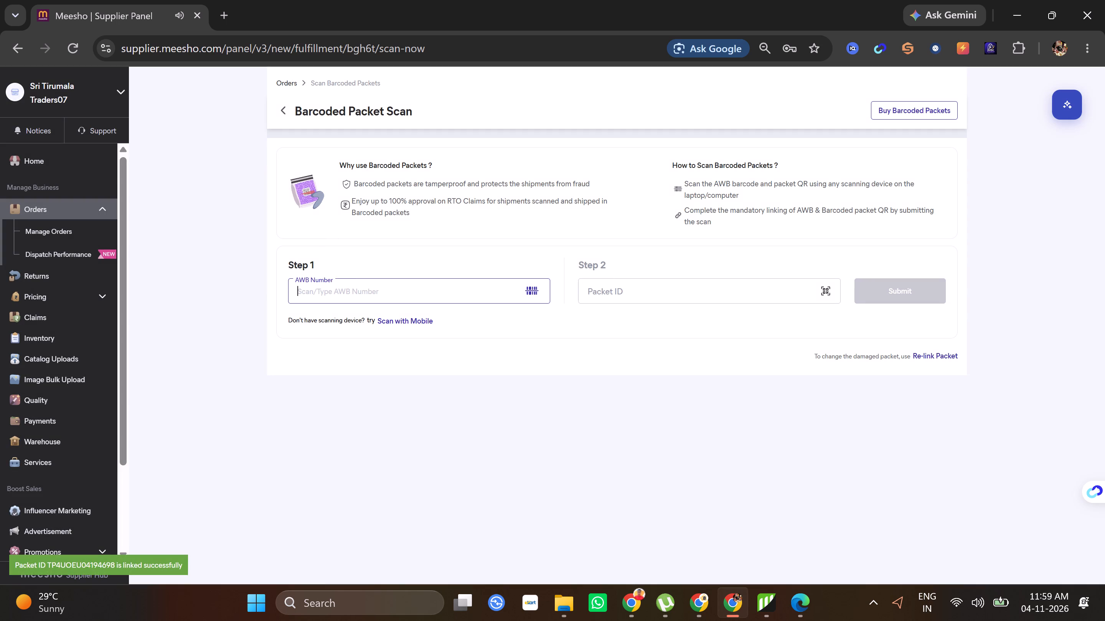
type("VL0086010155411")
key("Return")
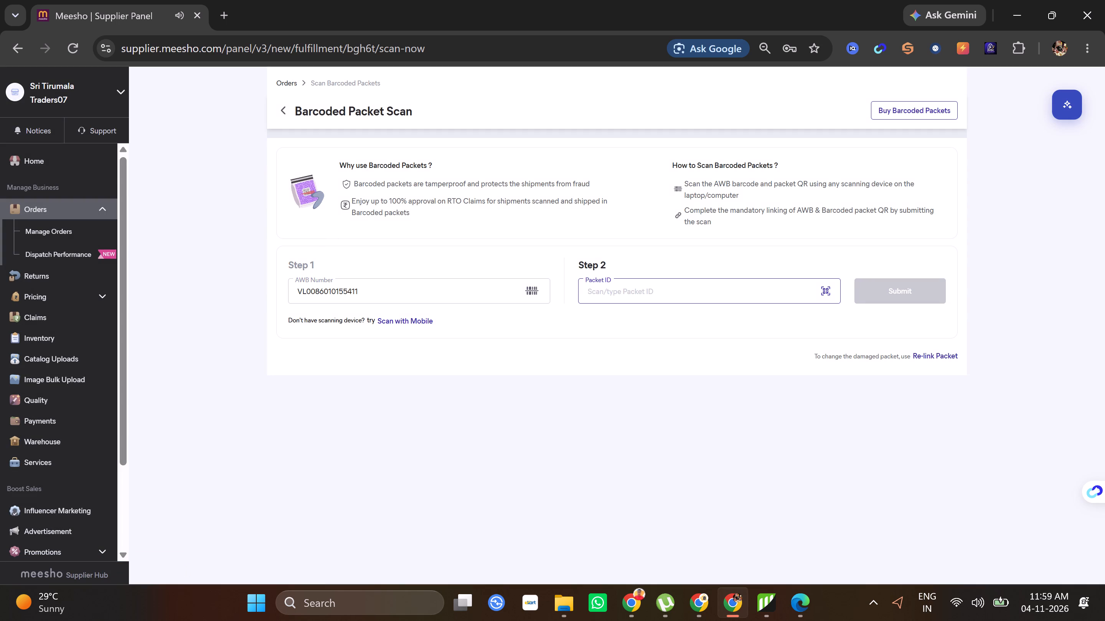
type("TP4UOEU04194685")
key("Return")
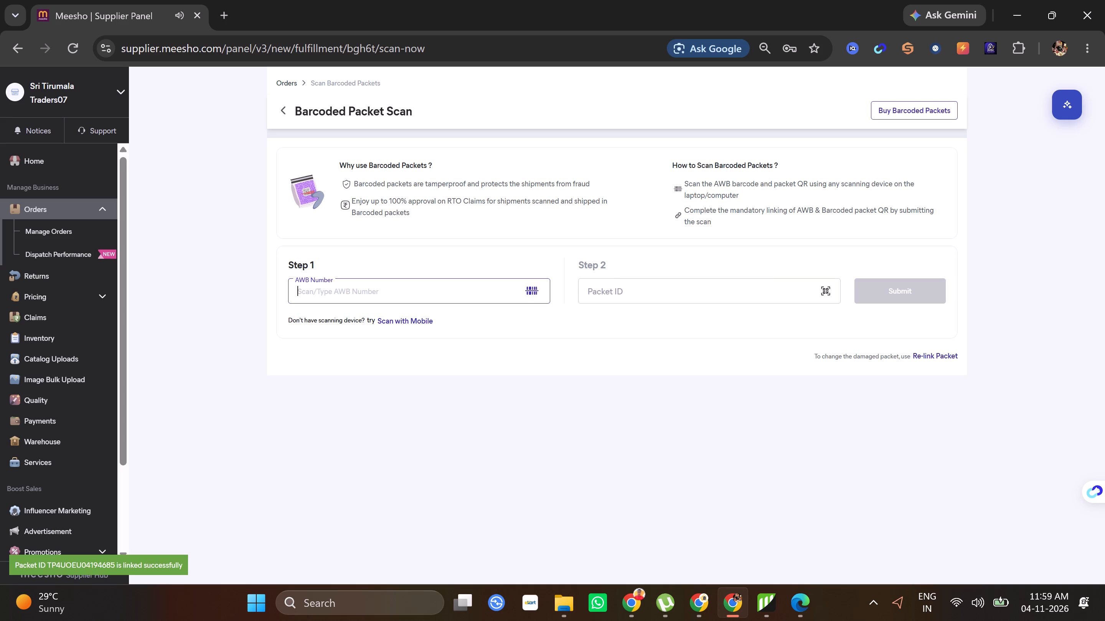